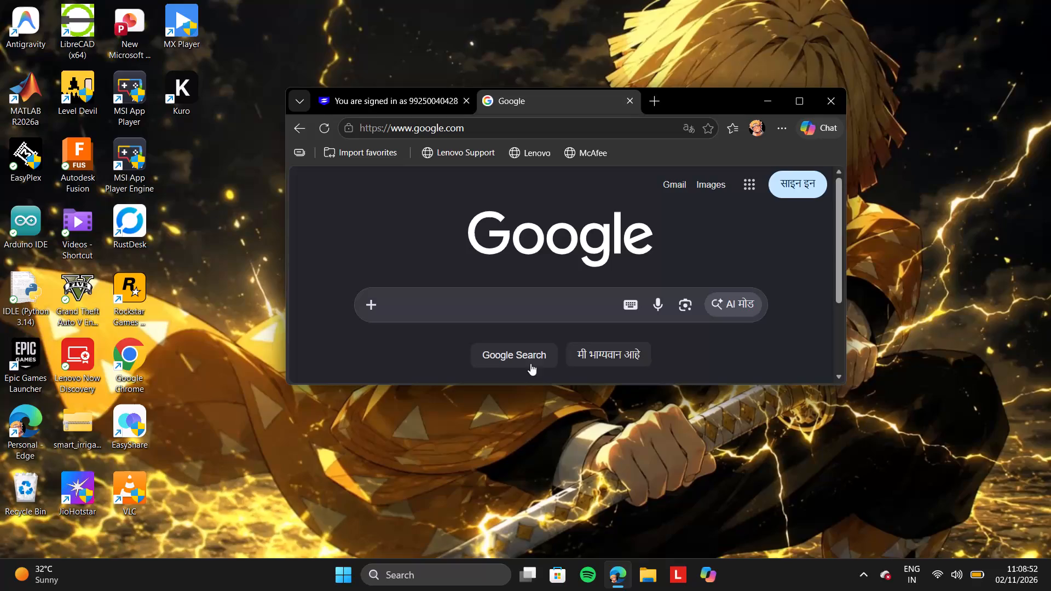
Switch to the open Kalasalingam network sign-in page to check the login status.
click(446, 101)
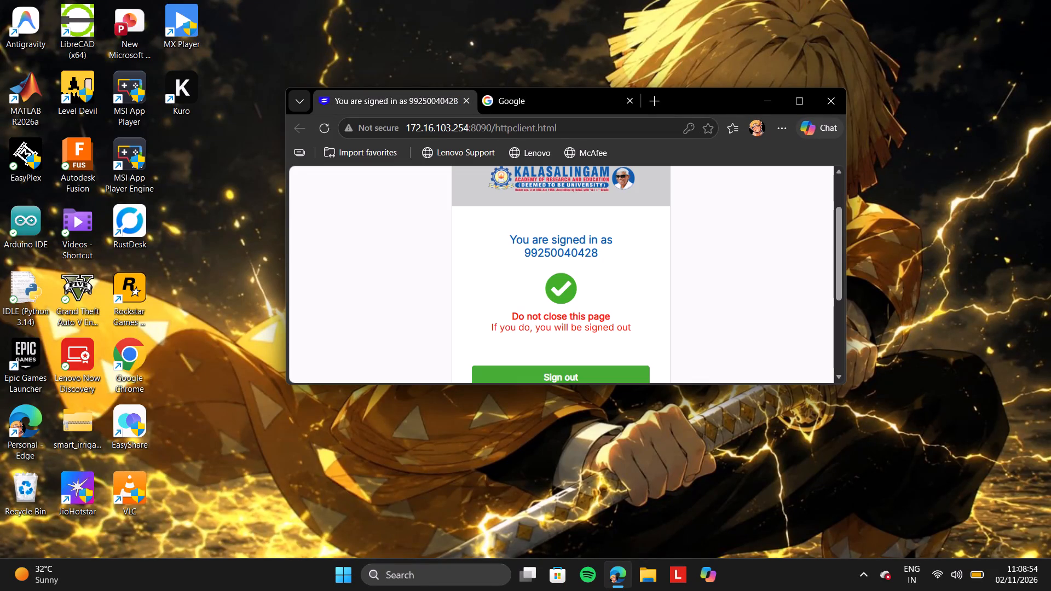
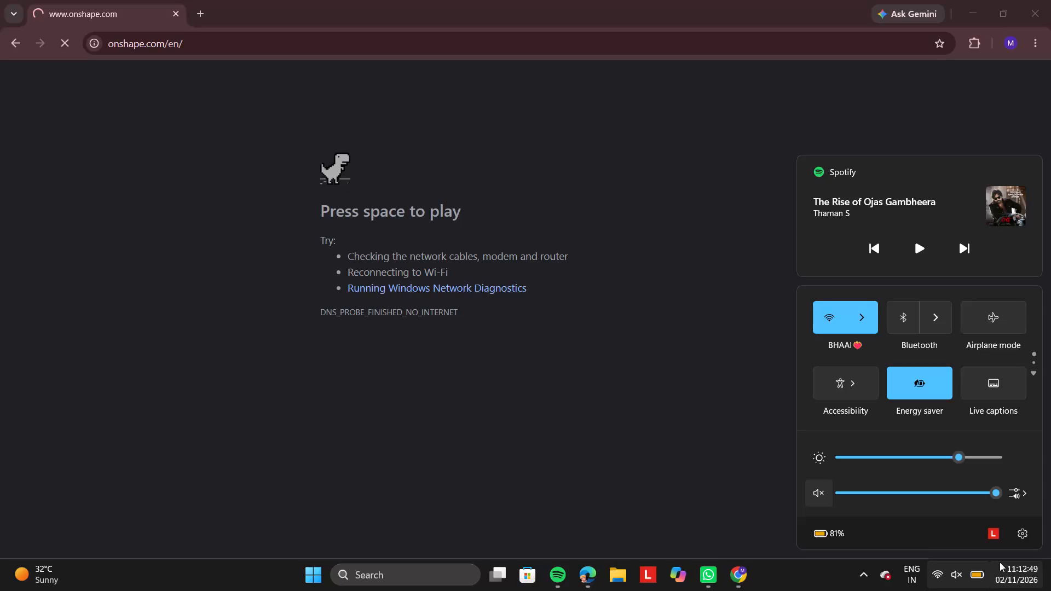
Dismiss the system quick settings to return to the loading Onshape page.
key(Escape)
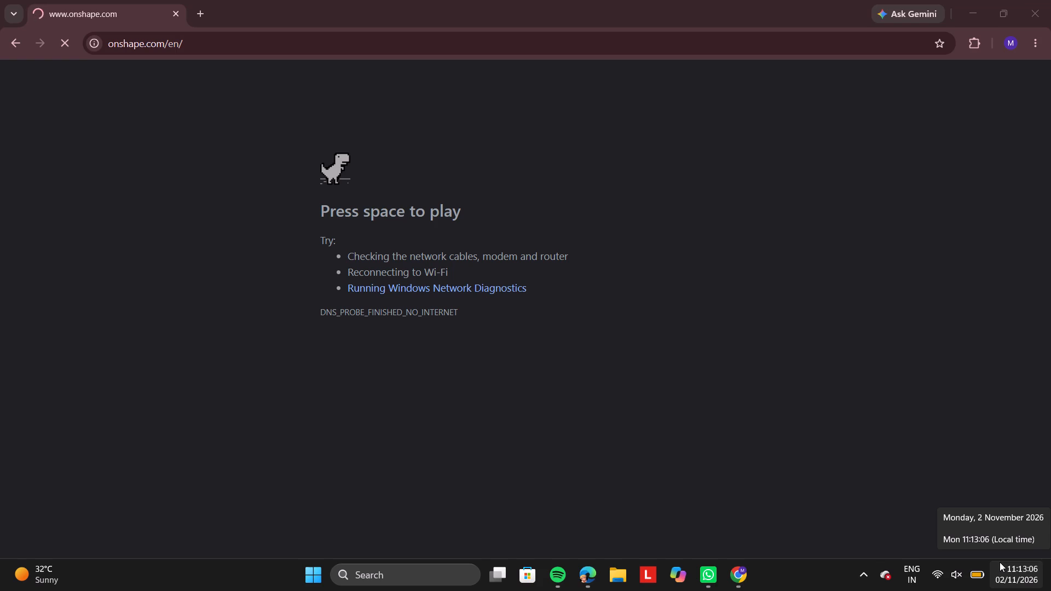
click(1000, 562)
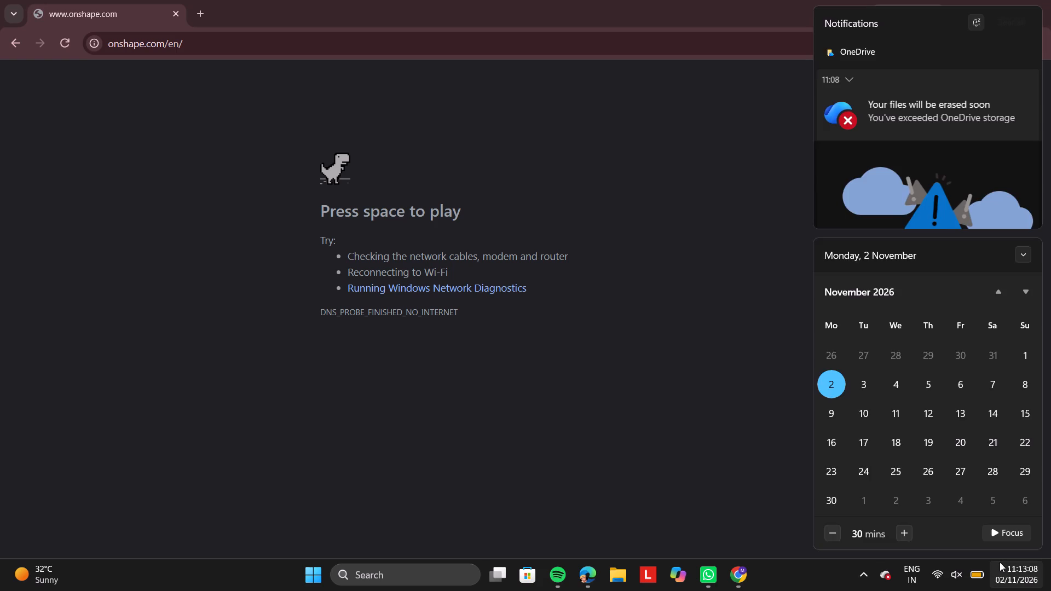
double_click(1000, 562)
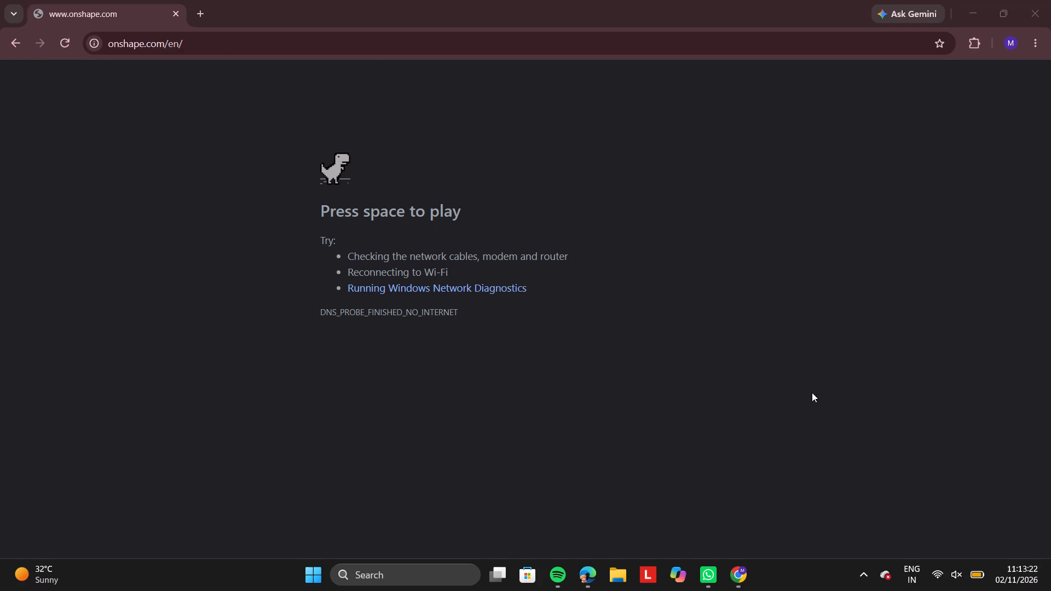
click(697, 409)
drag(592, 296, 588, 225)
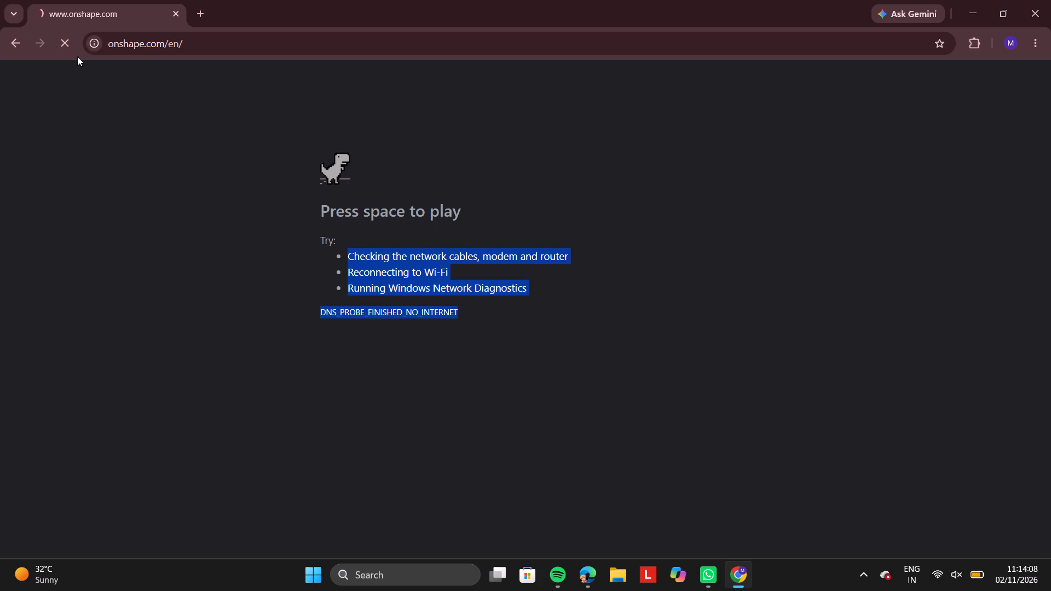
Reload the onshape.com/en/ home page in the browser.
click(76, 57)
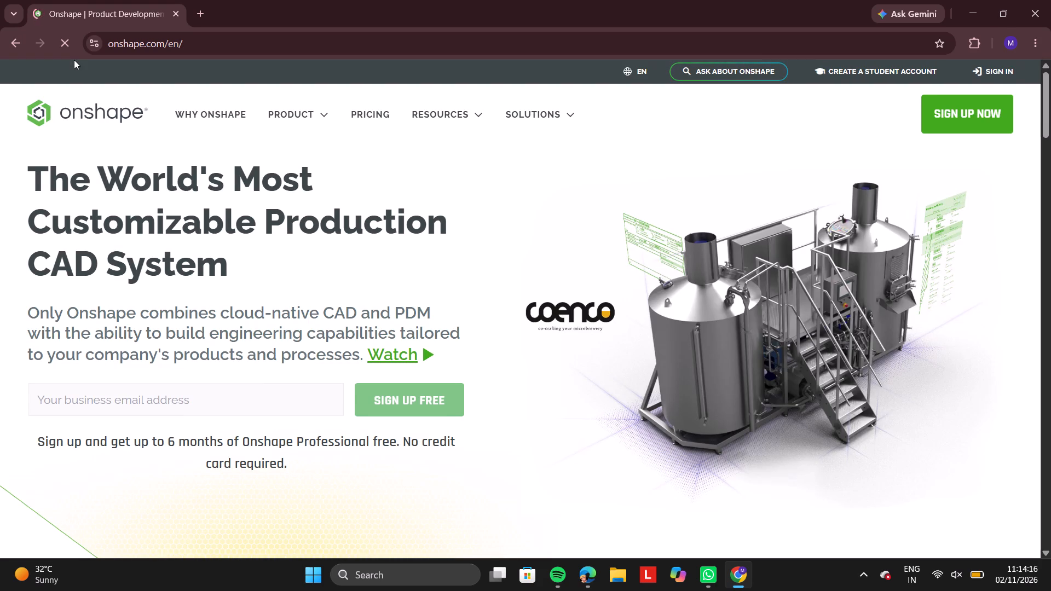
drag(74, 60, 69, 60)
Minimize the Onshape browser window and switch to Microsoft Edge to check the Kalasalingam network sign-in page.
click(739, 574)
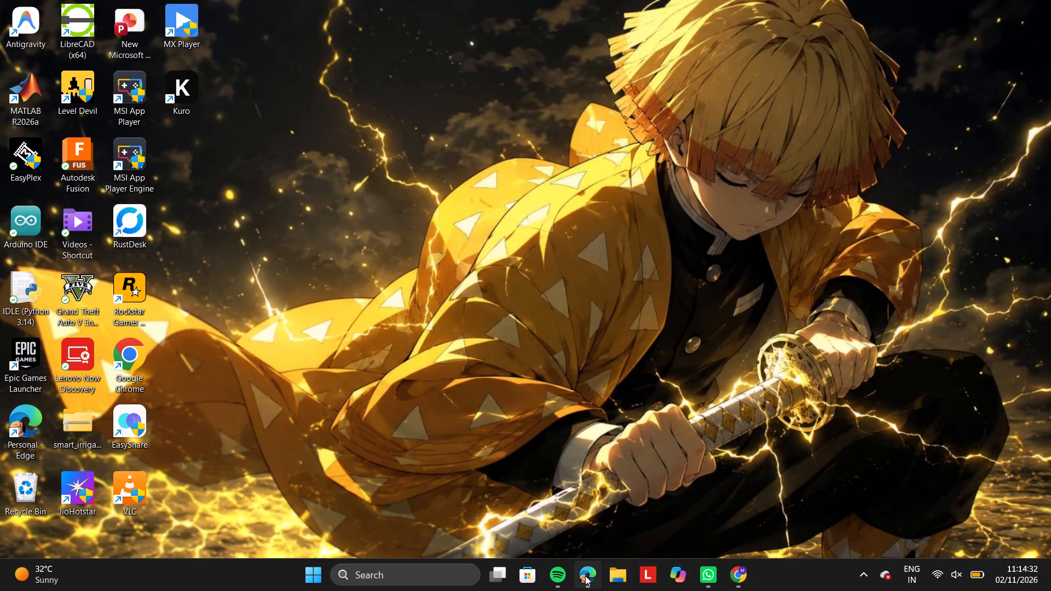
click(585, 576)
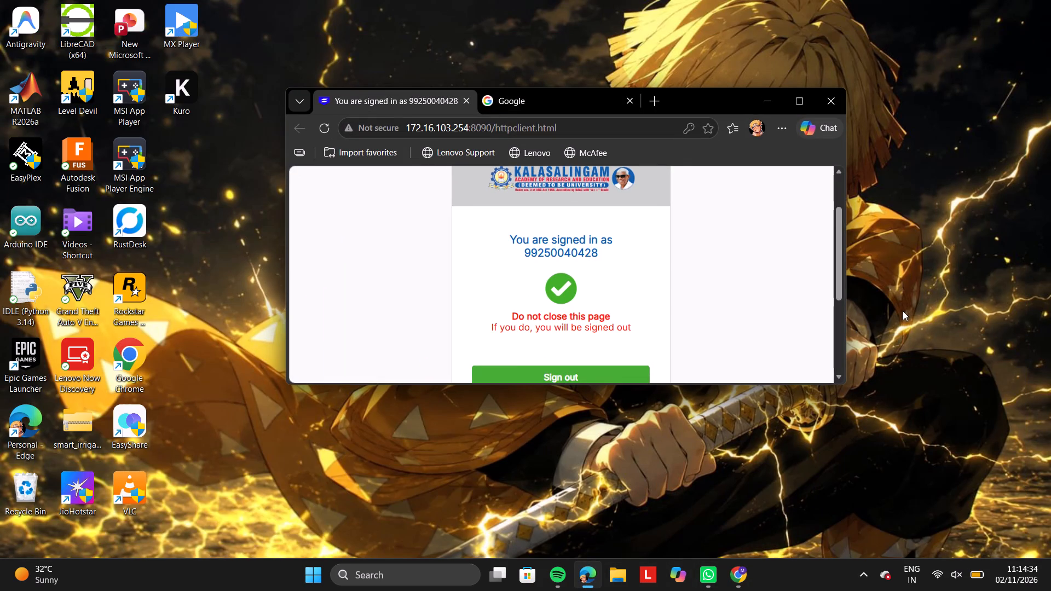
Connect the computer to the open Wi-Fi network KLU_WIFI, leaving automatic connection off.
click(940, 576)
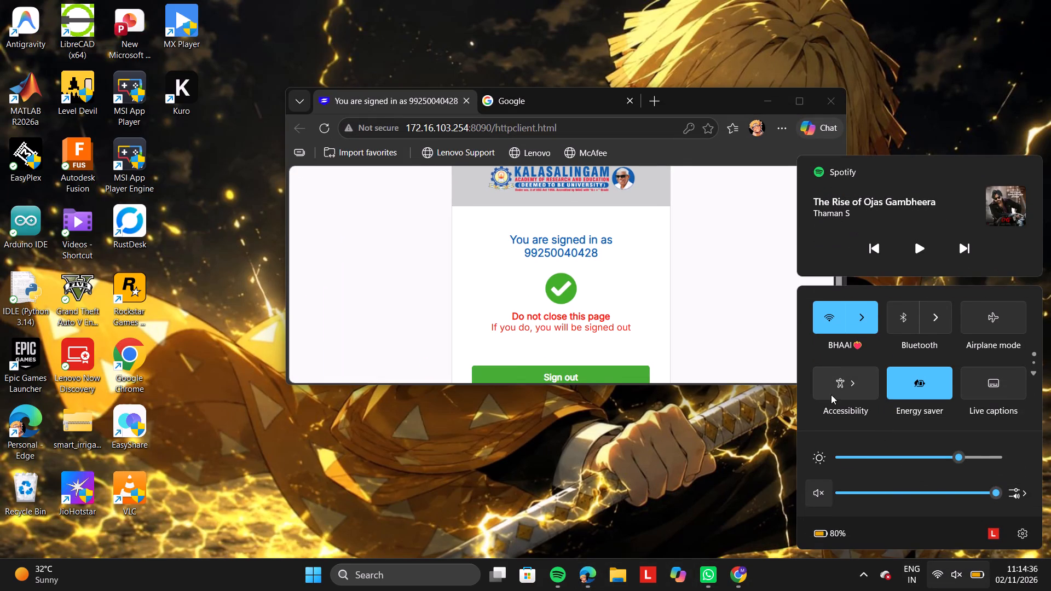
click(848, 328)
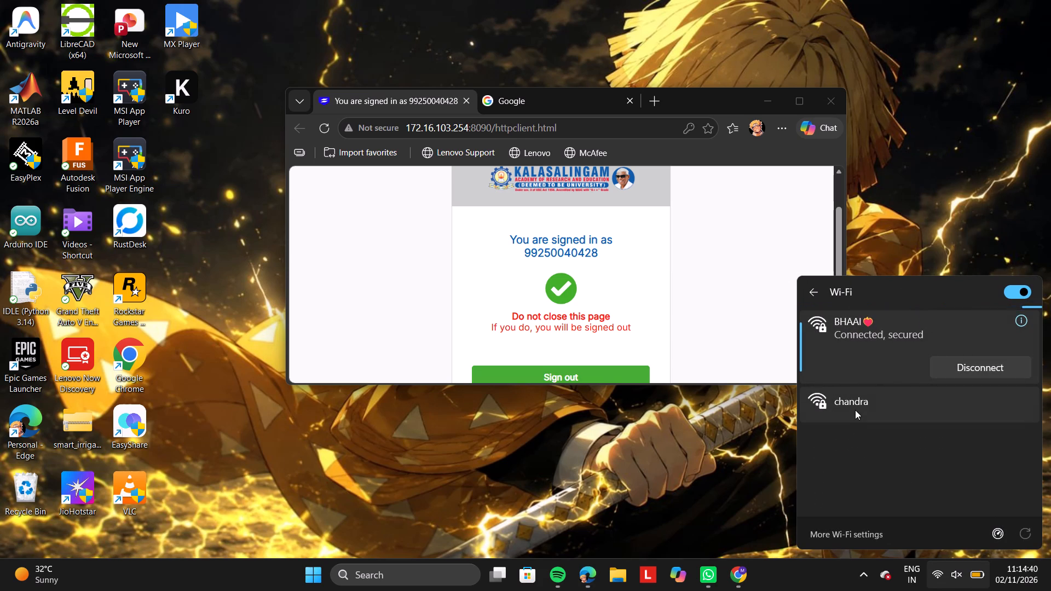
click(855, 410)
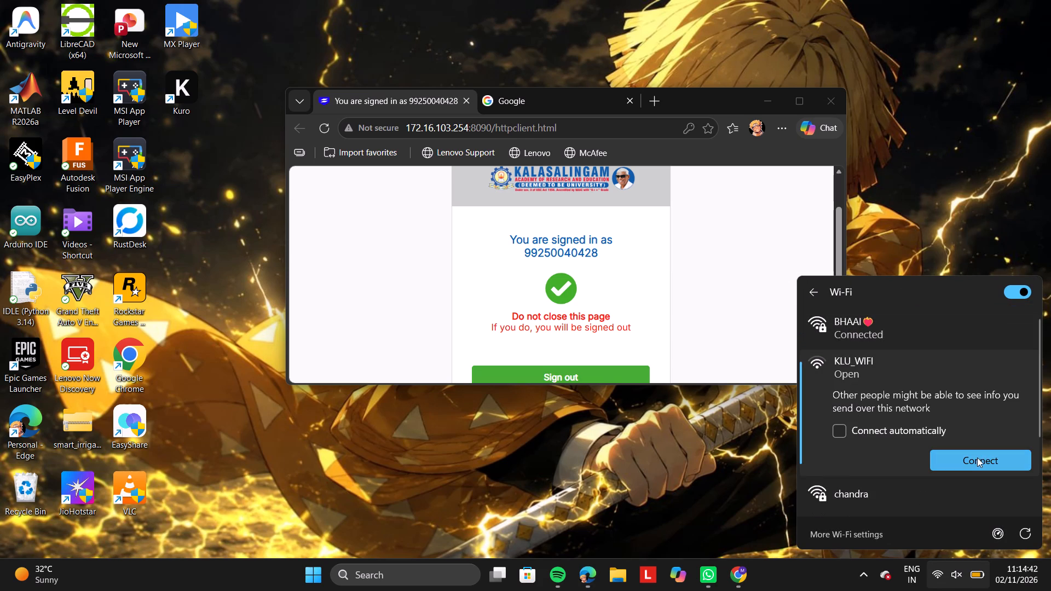
click(977, 457)
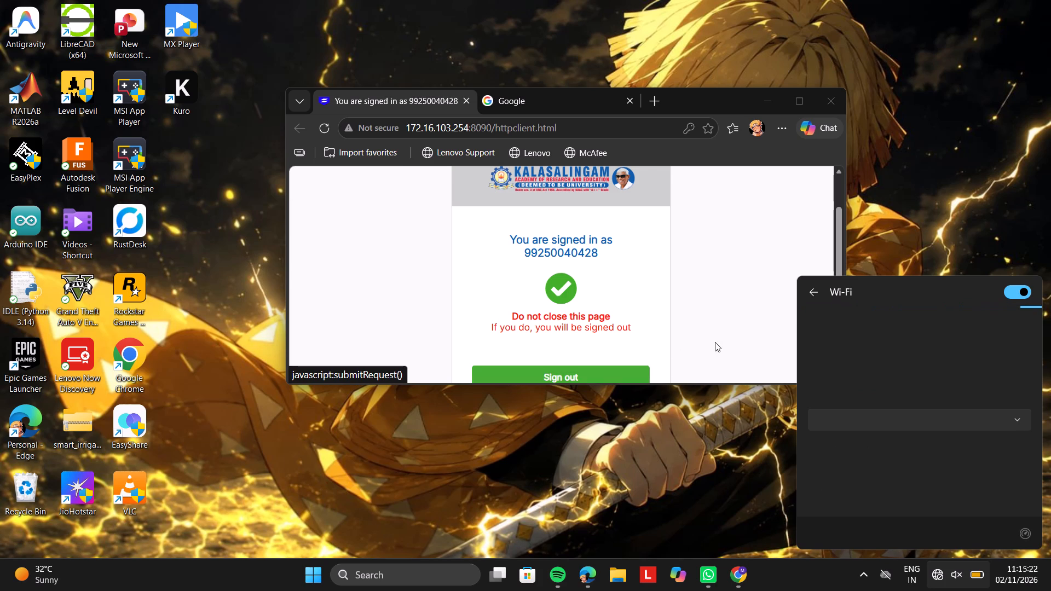
Try to sign out of the current session on the Kalasalingam network page.
click(593, 367)
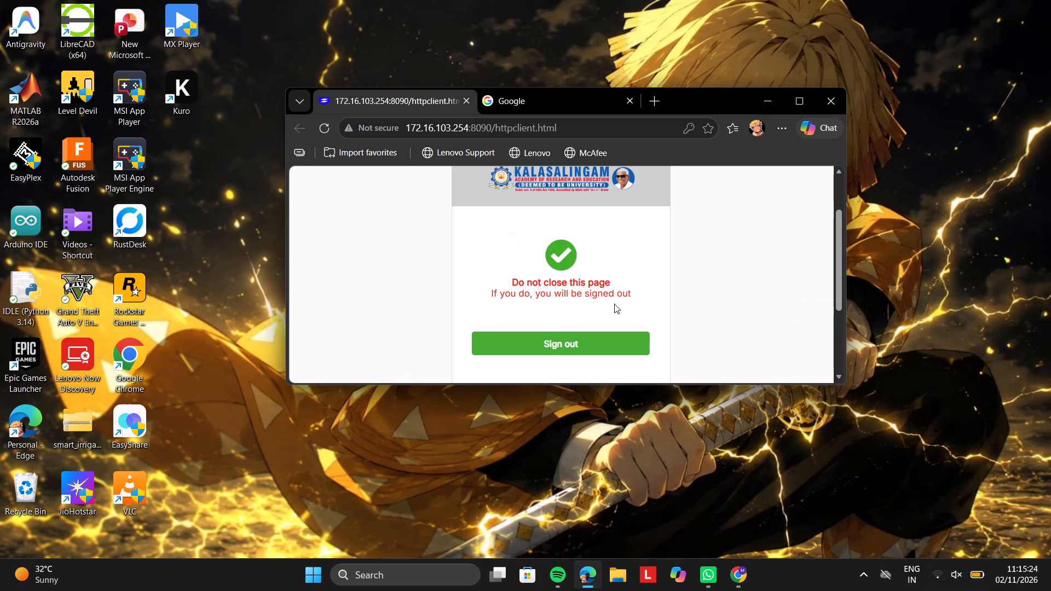
click(591, 351)
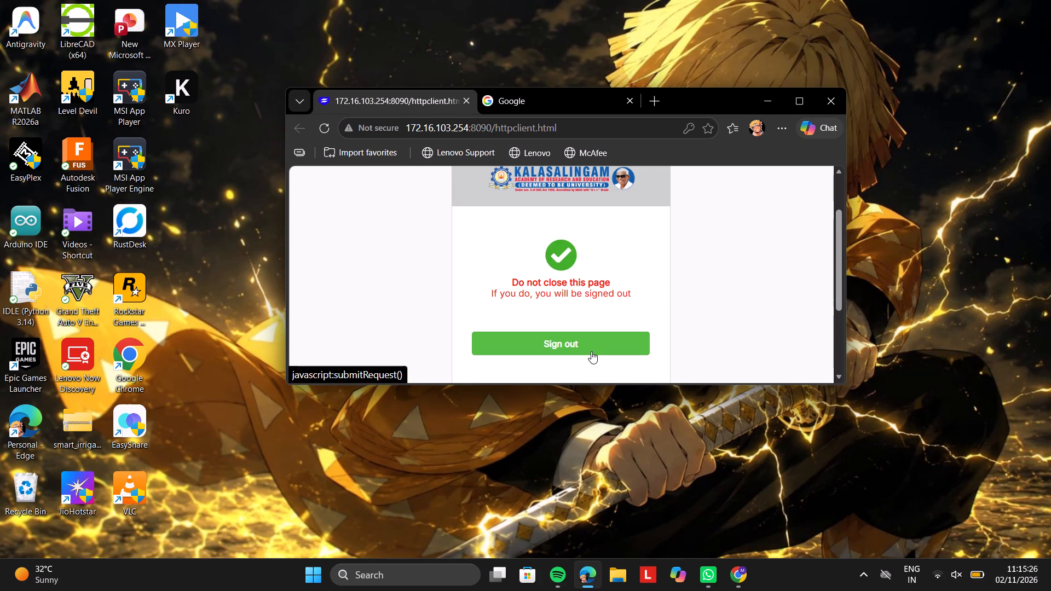
Open the system's quick settings to check the Wi-Fi connection.
click(966, 578)
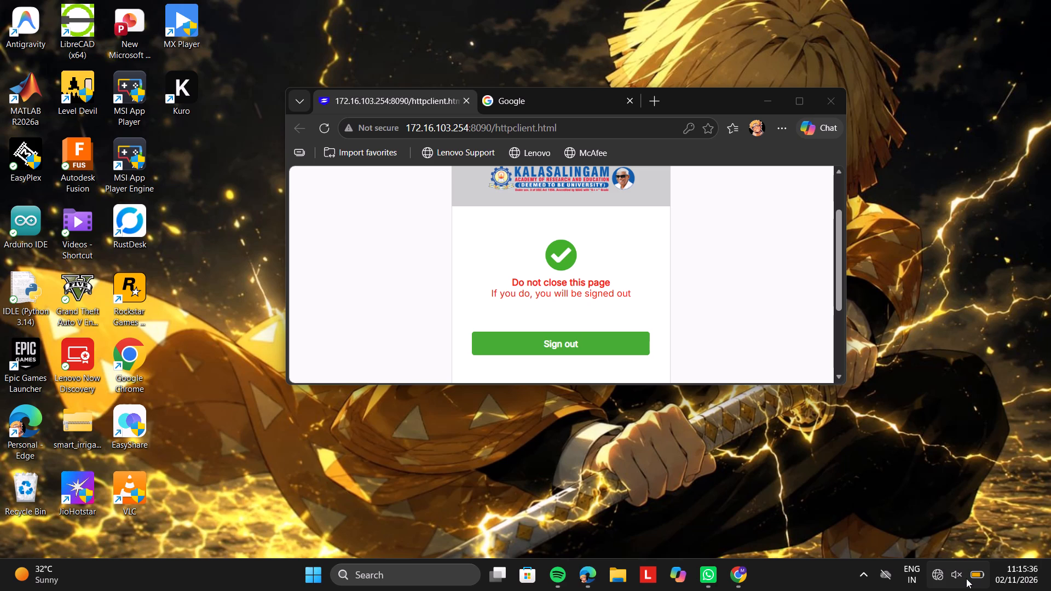
click(966, 578)
click(938, 579)
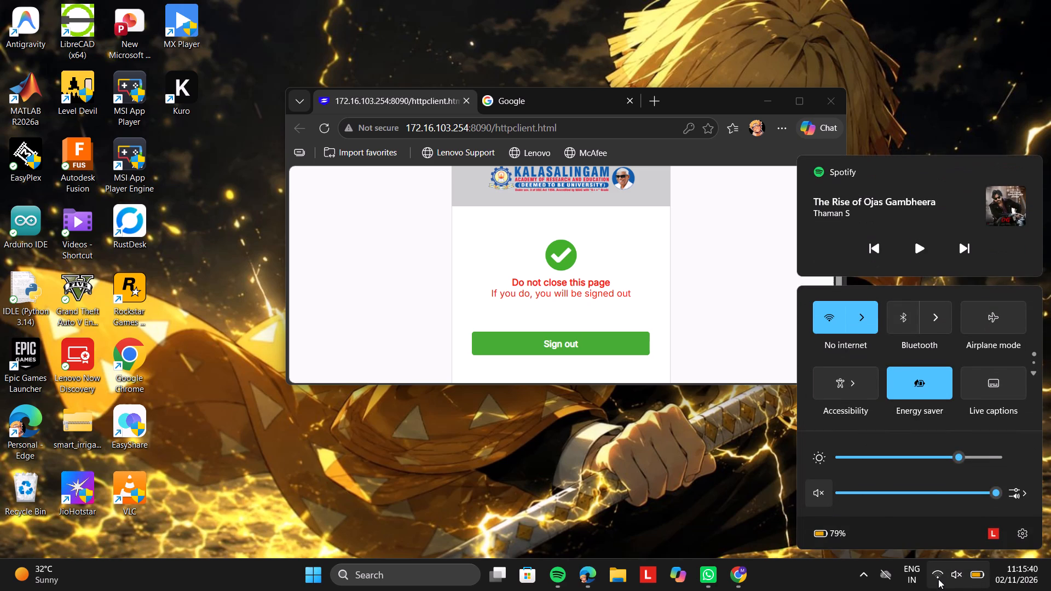
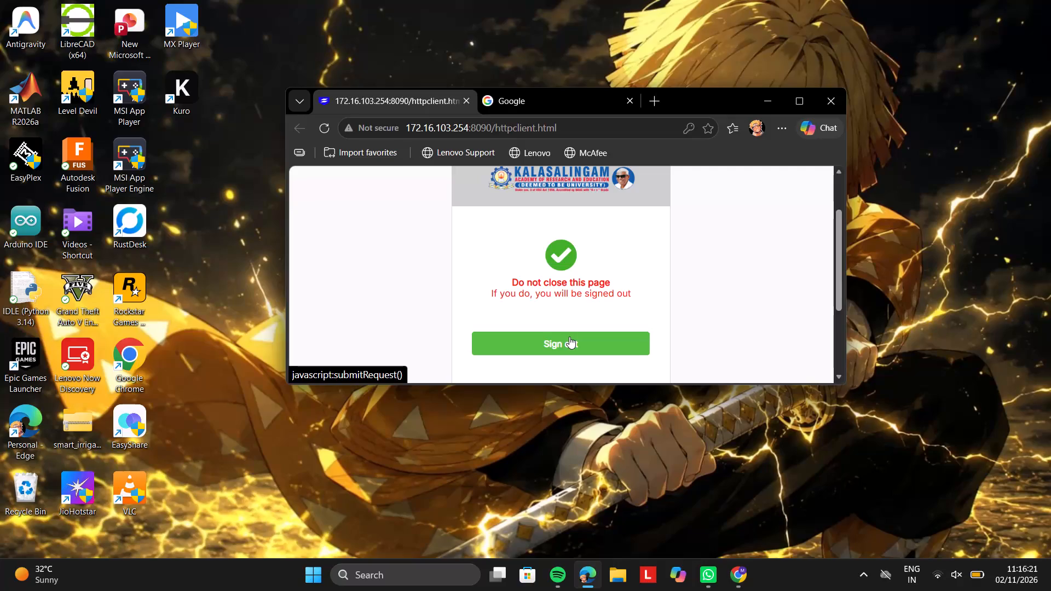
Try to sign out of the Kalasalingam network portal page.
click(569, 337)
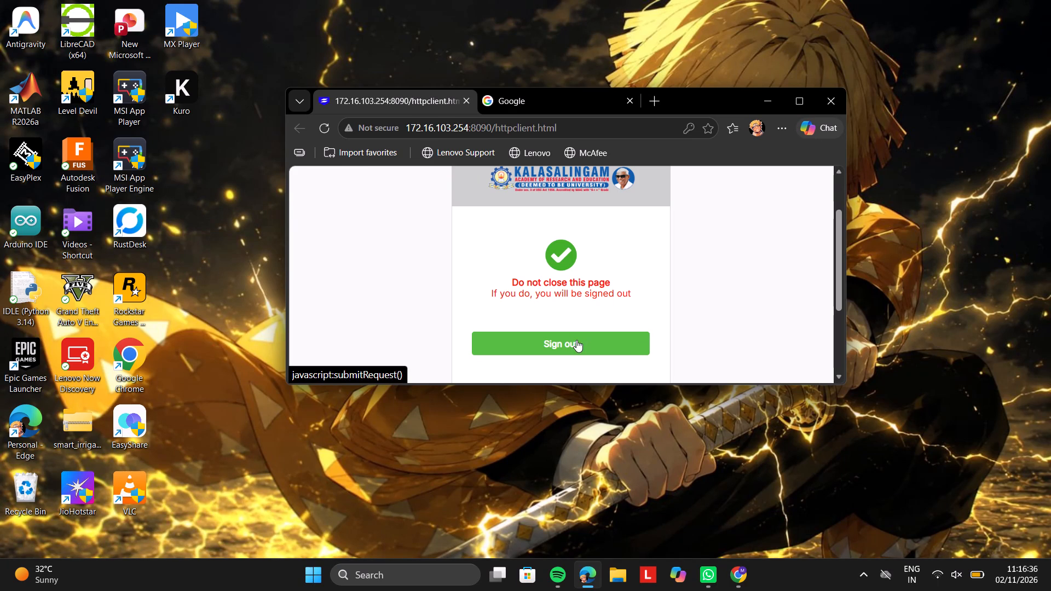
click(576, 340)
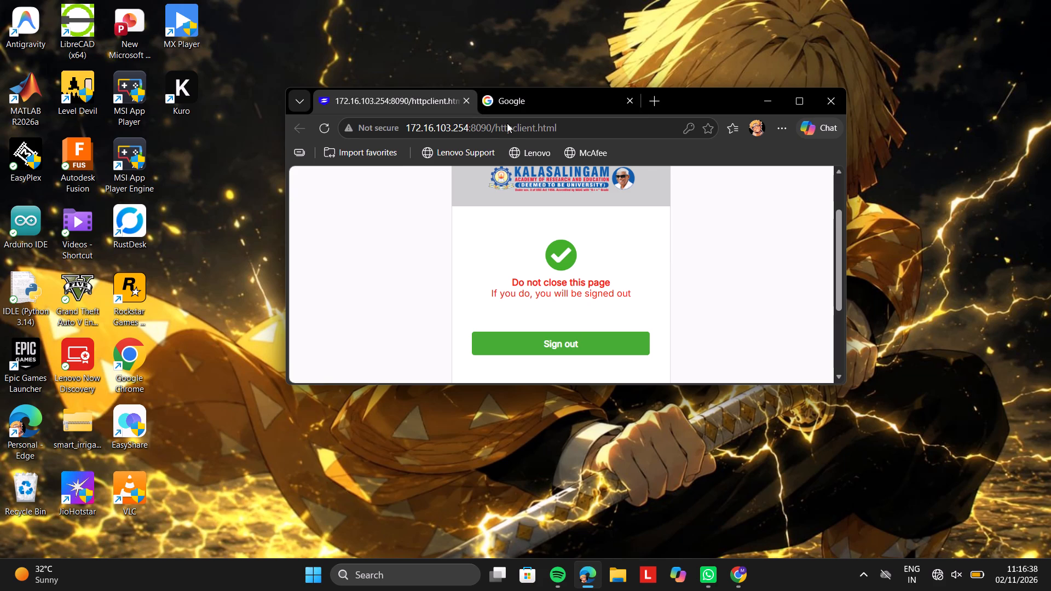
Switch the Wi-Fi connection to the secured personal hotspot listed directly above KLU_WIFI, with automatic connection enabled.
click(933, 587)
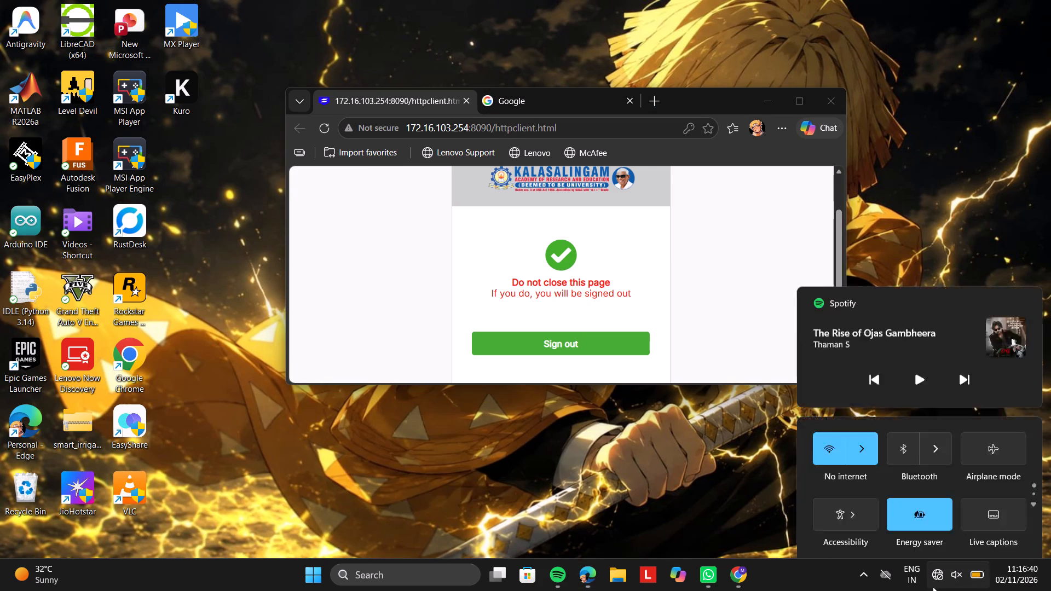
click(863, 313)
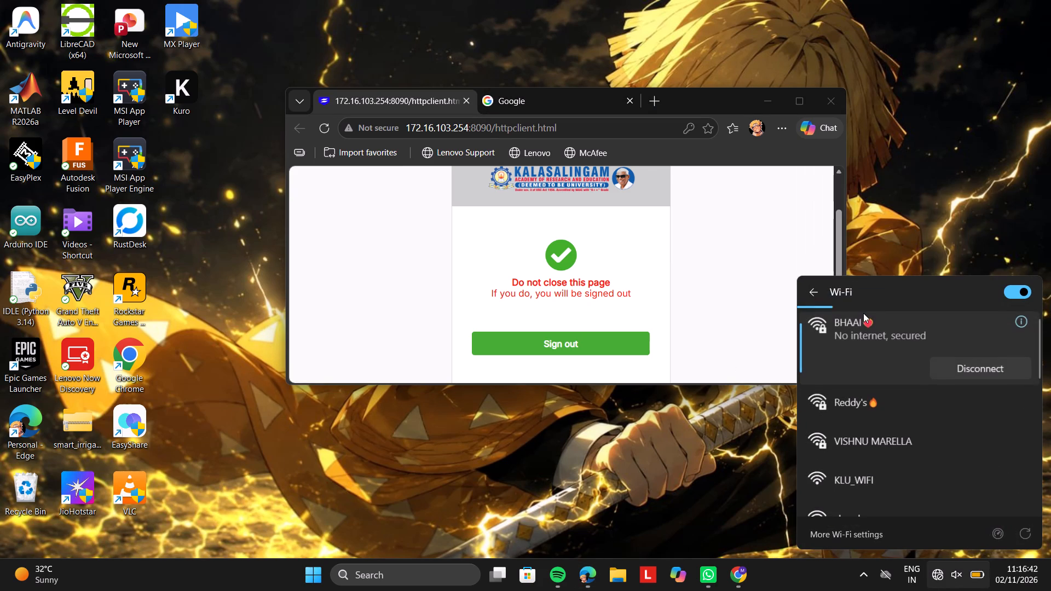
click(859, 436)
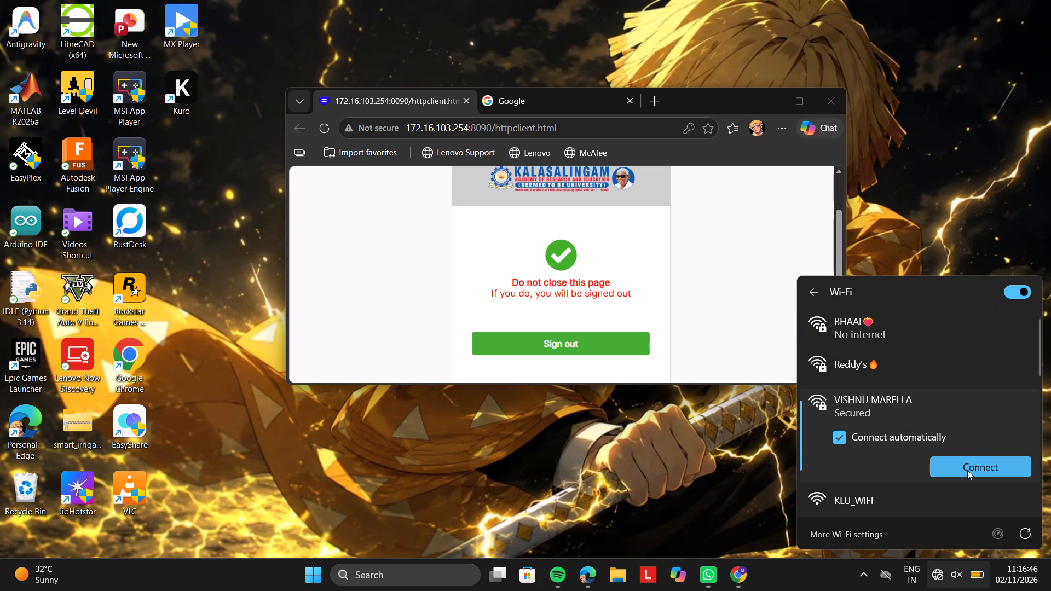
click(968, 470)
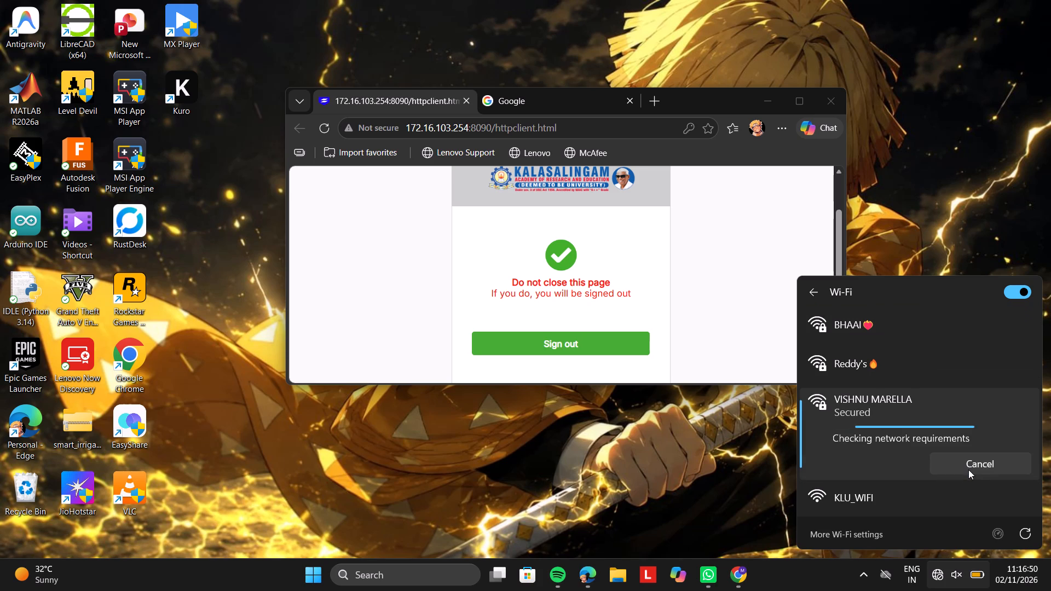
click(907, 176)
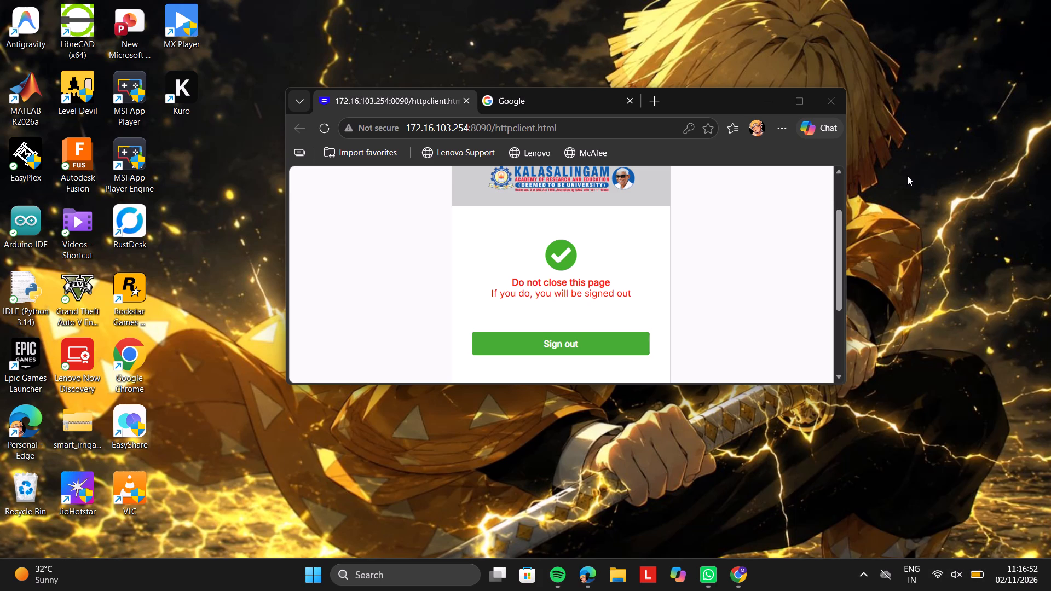
Minimize the network portal window, switch to Google Chrome and open the Onshape sign-in page from the home page.
click(778, 102)
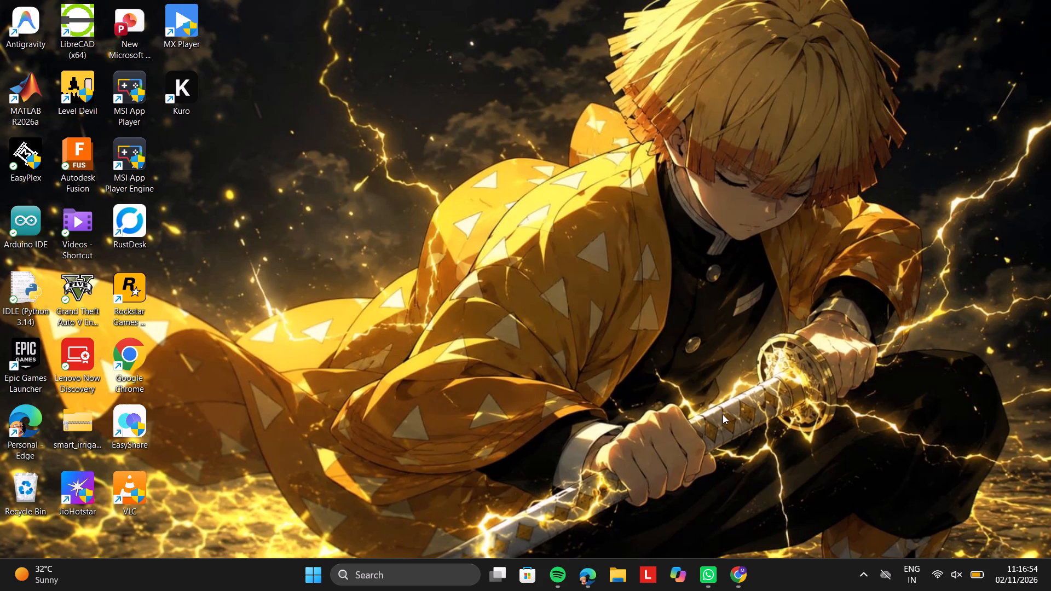
click(742, 572)
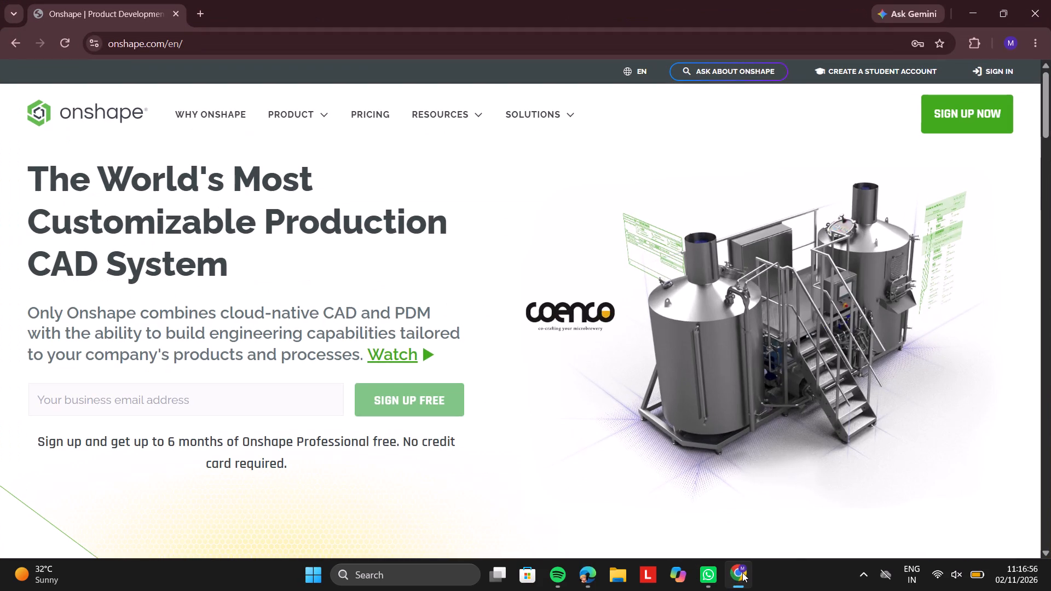
drag(1045, 36, 754, 209)
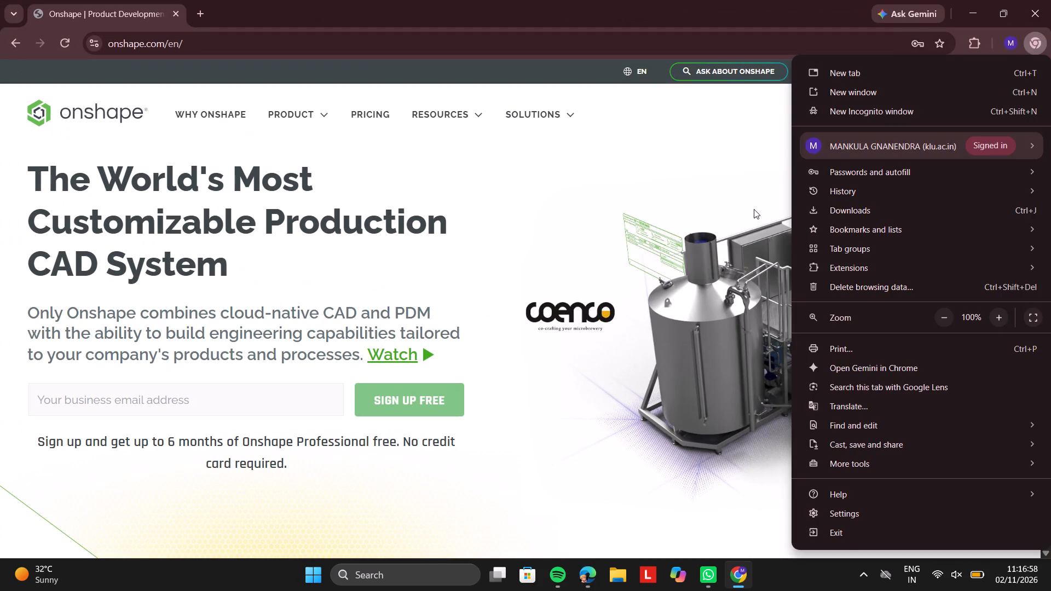
drag(754, 209, 960, 78)
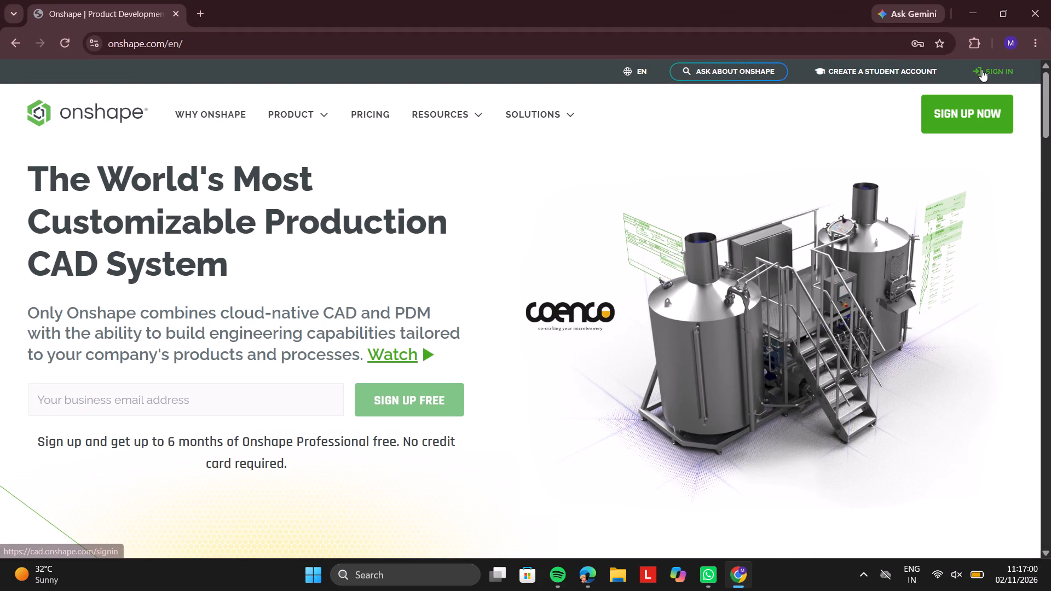
click(981, 69)
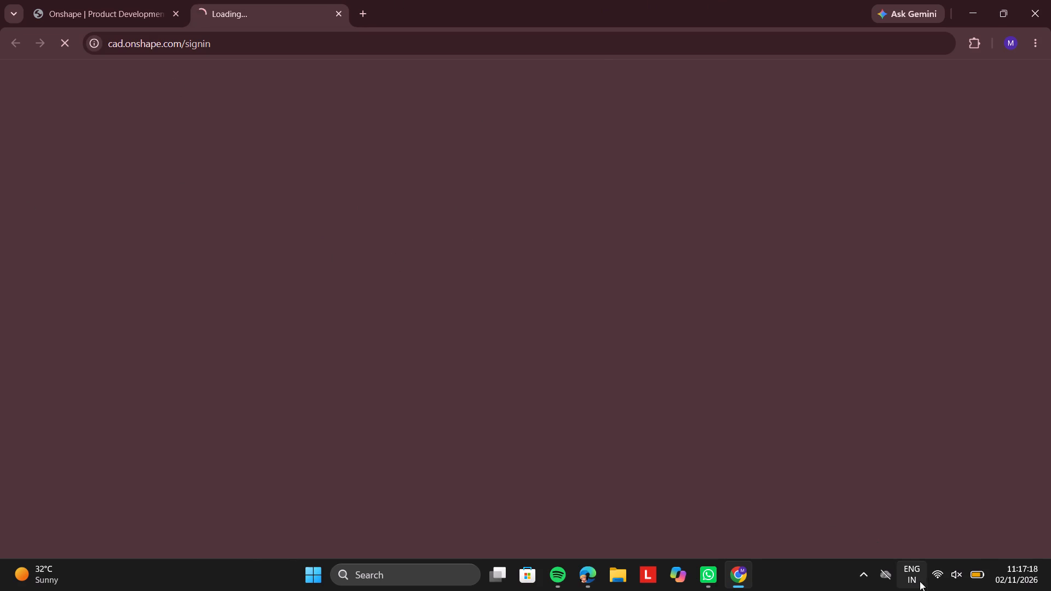
Switch the Wi-Fi connection to the secured network Mohith's S25 Ultra, with automatic connection enabled.
click(933, 575)
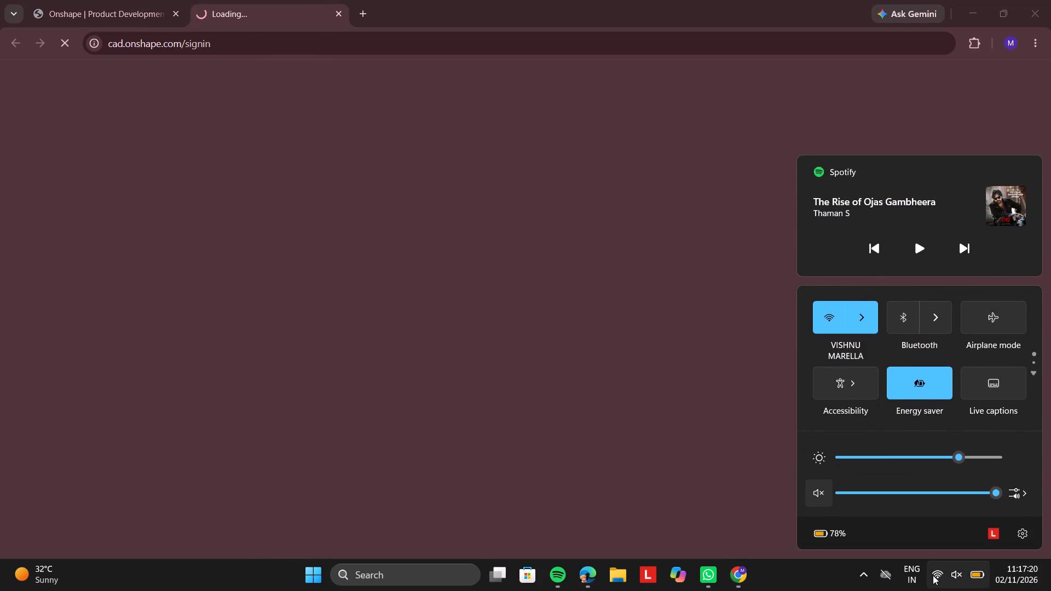
click(873, 317)
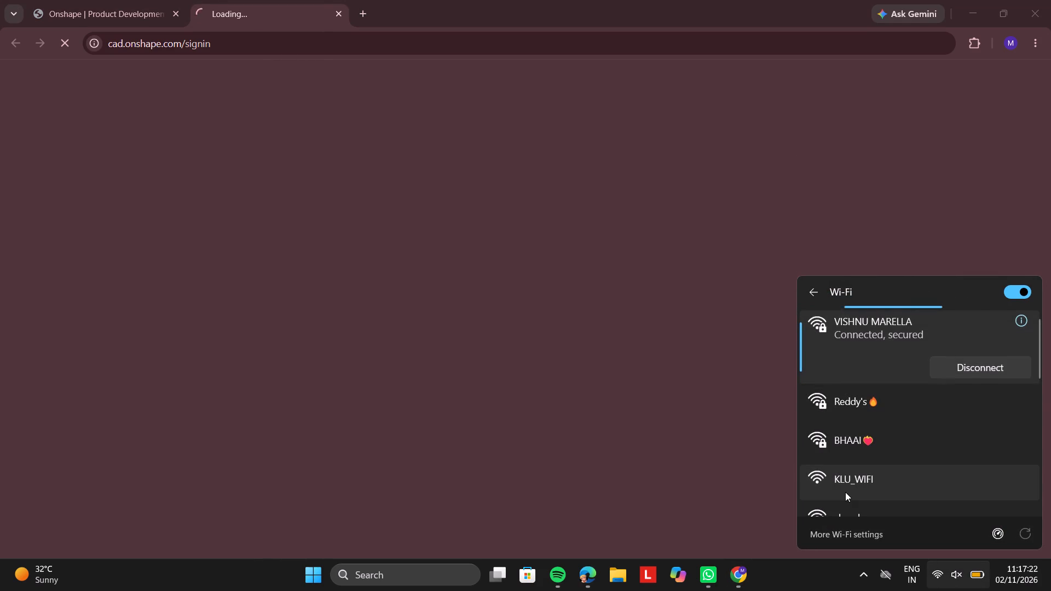
scroll(845, 492, down, 4)
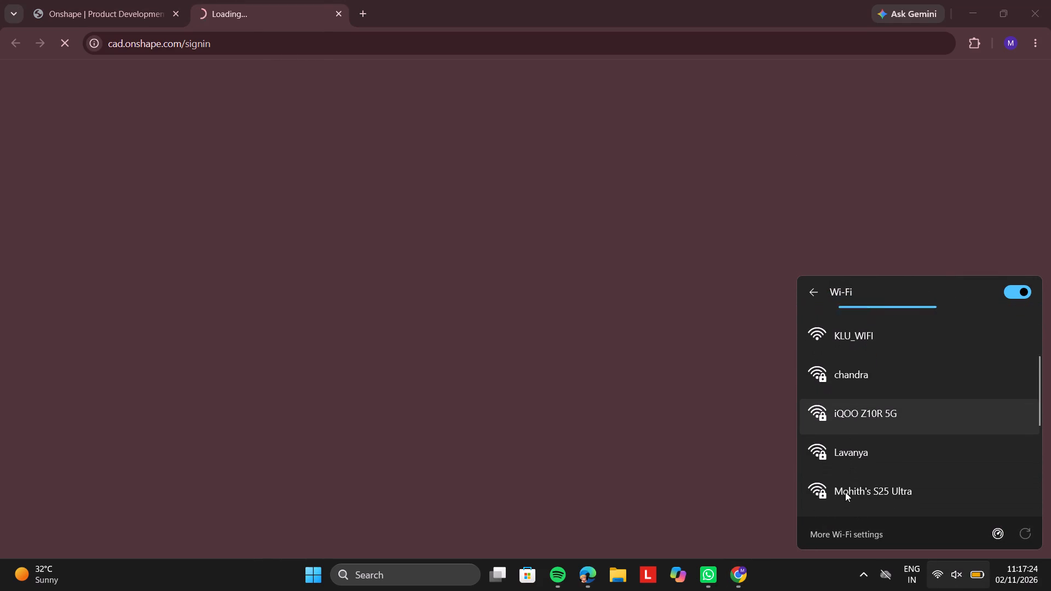
scroll(845, 492, down, 2)
click(876, 457)
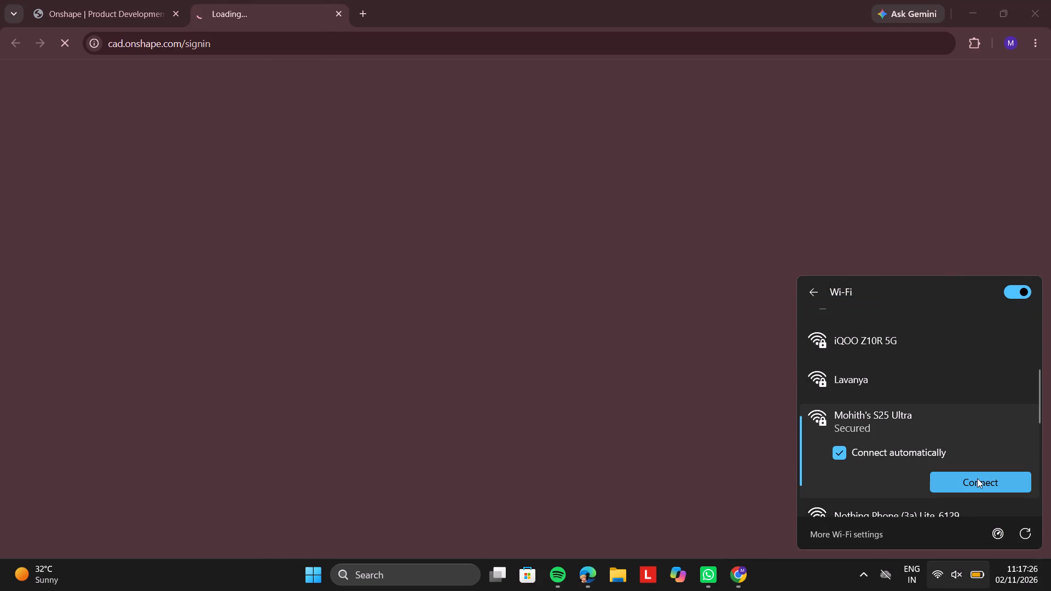
click(977, 478)
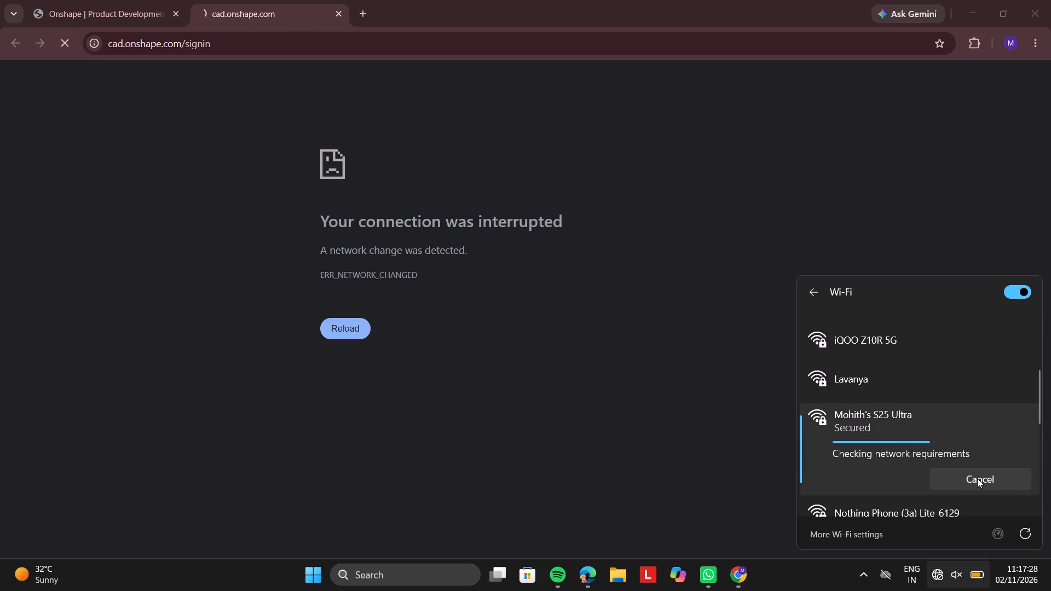
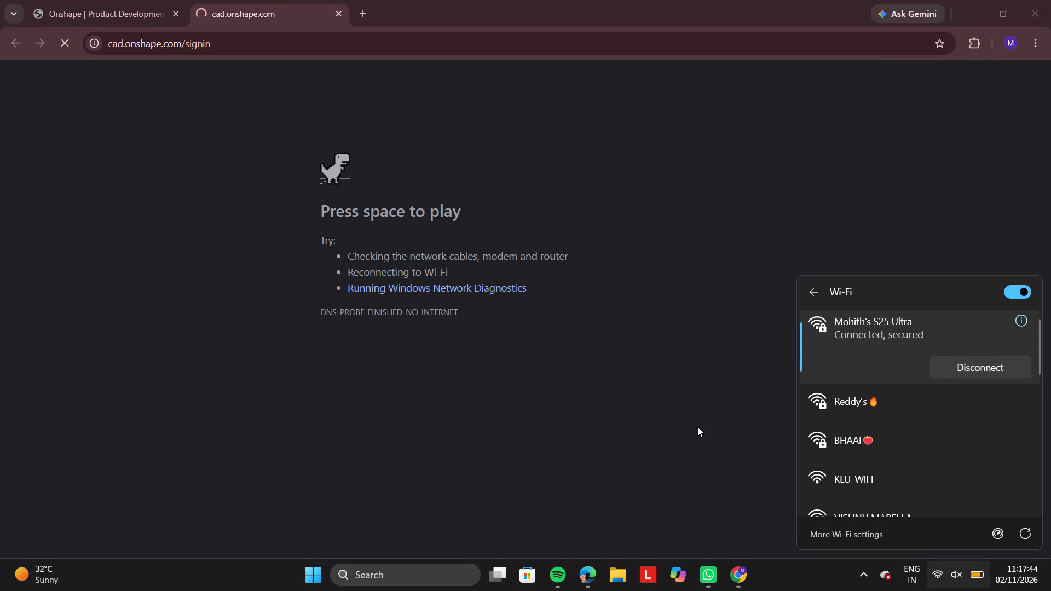
Dismiss the Wi-Fi network list and return to the Onshape sign-in page in the browser.
click(697, 427)
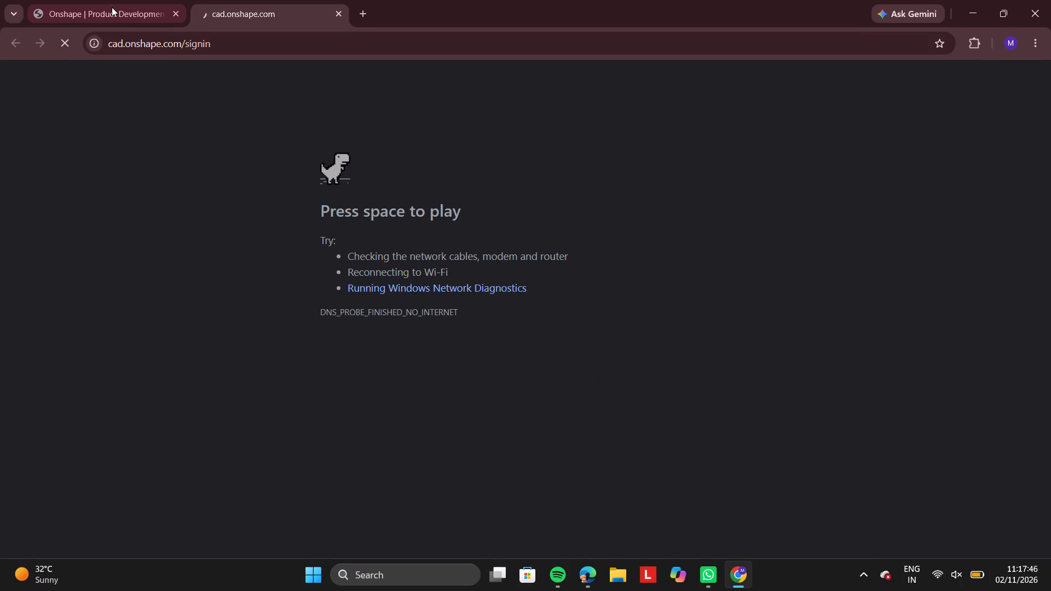
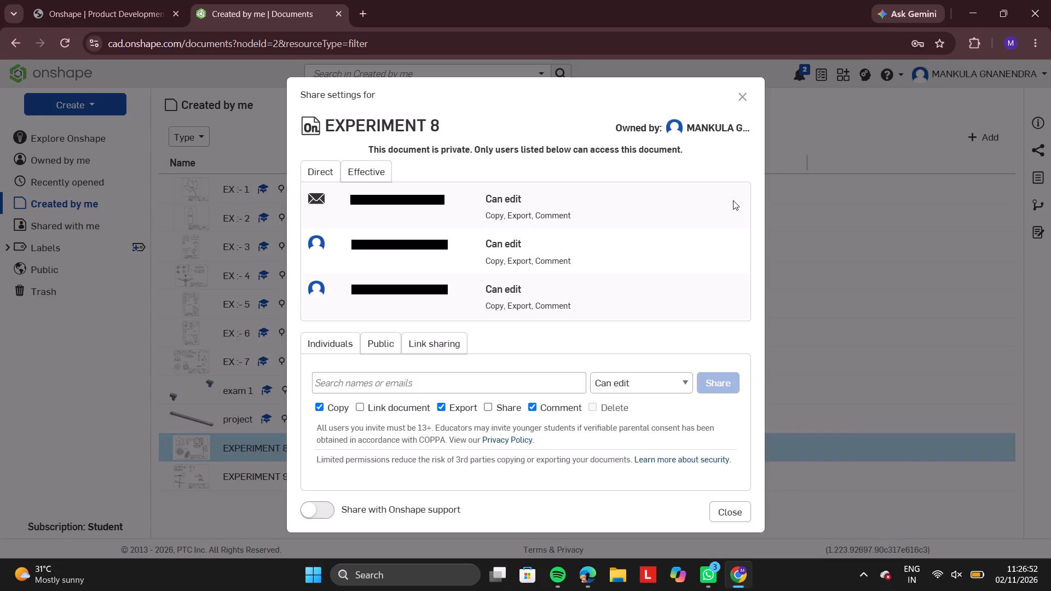
Remove the remaining direct collaborators from EXPERIMENT 8's share settings and close the settings.
click(733, 200)
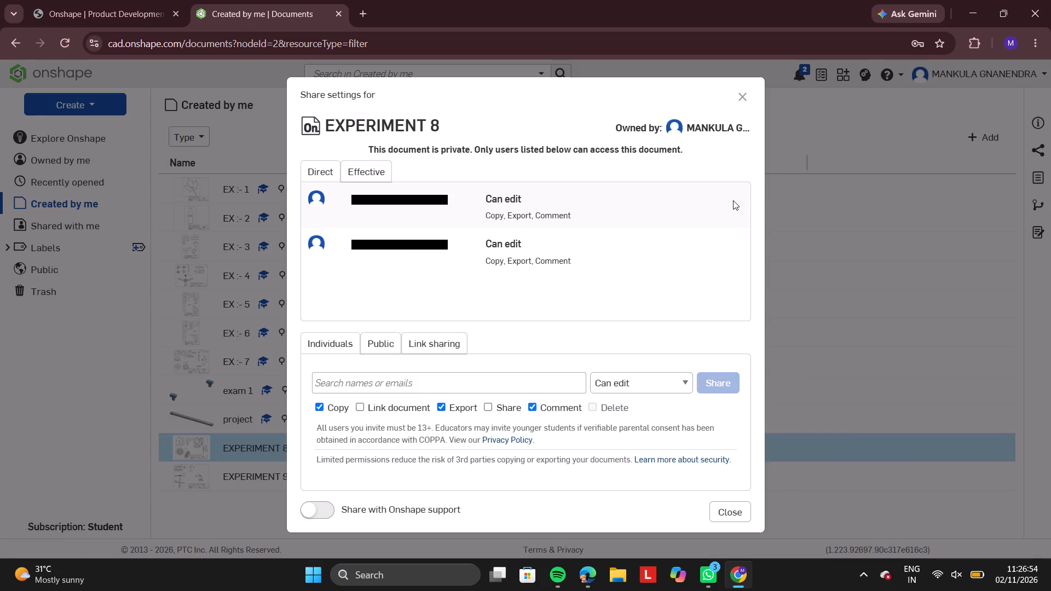
click(733, 200)
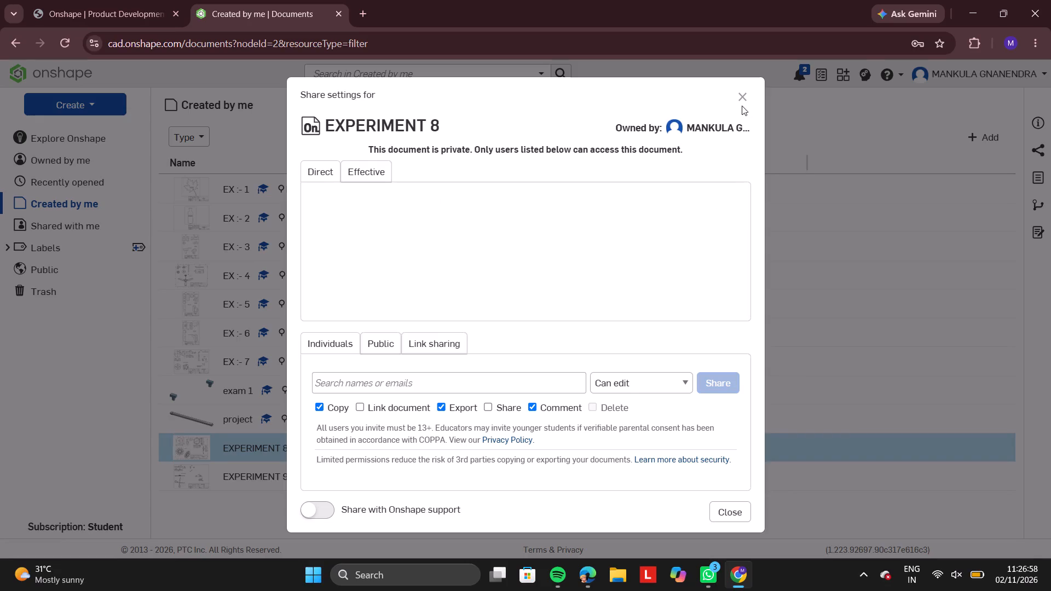
click(744, 90)
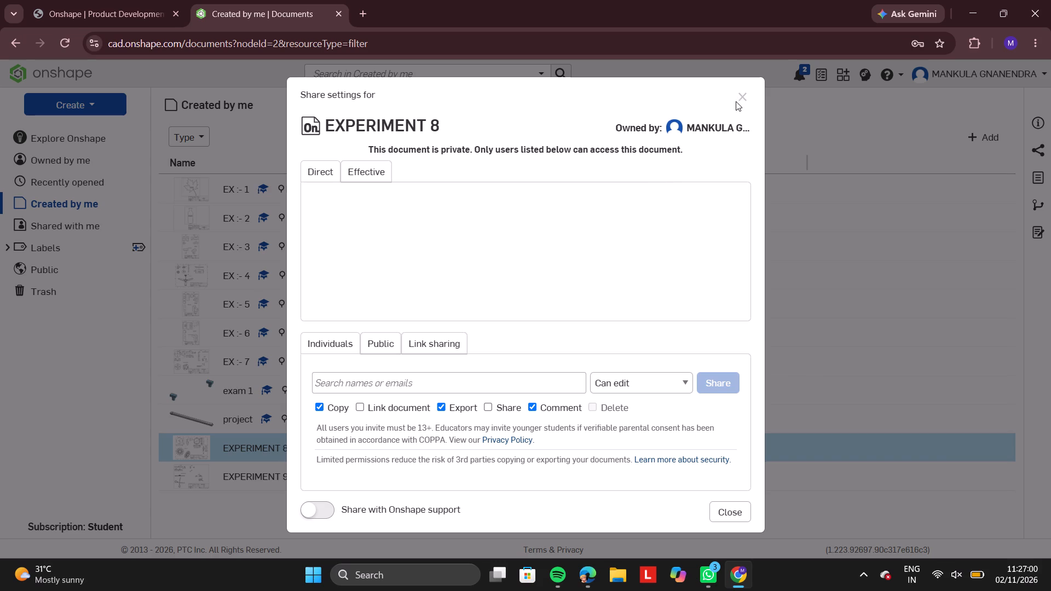
click(741, 97)
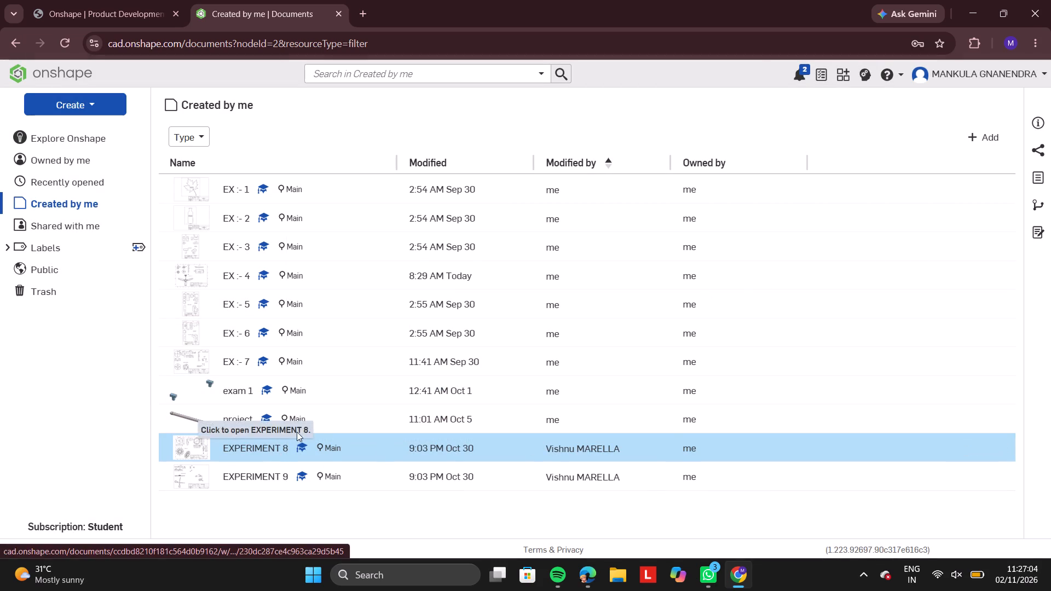
View Assembly 1 in the EXPERIMENT 8 document, returning to the list of created documents when done.
double_click(354, 445)
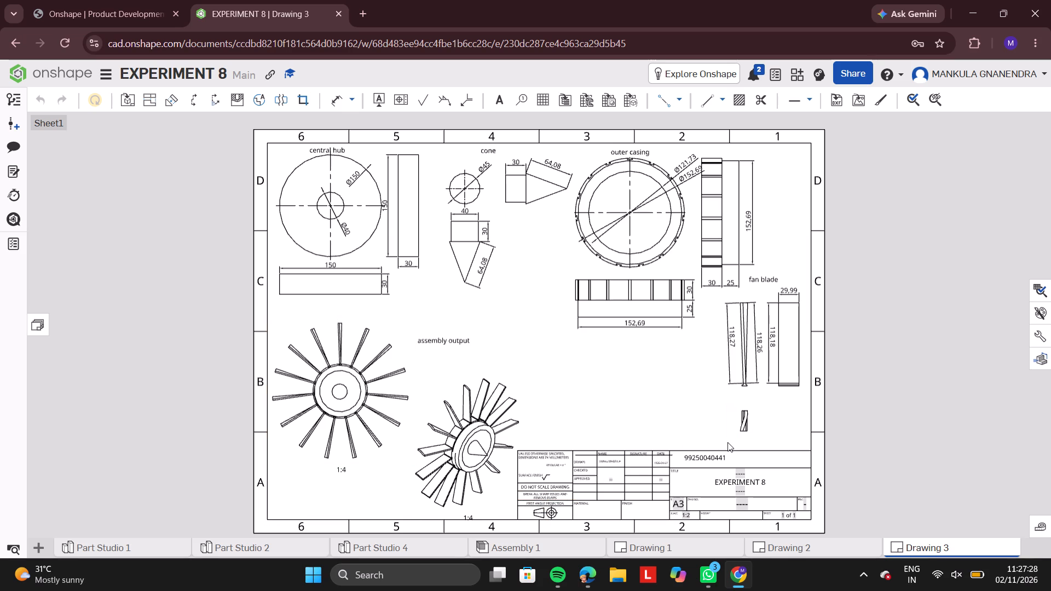
click(563, 545)
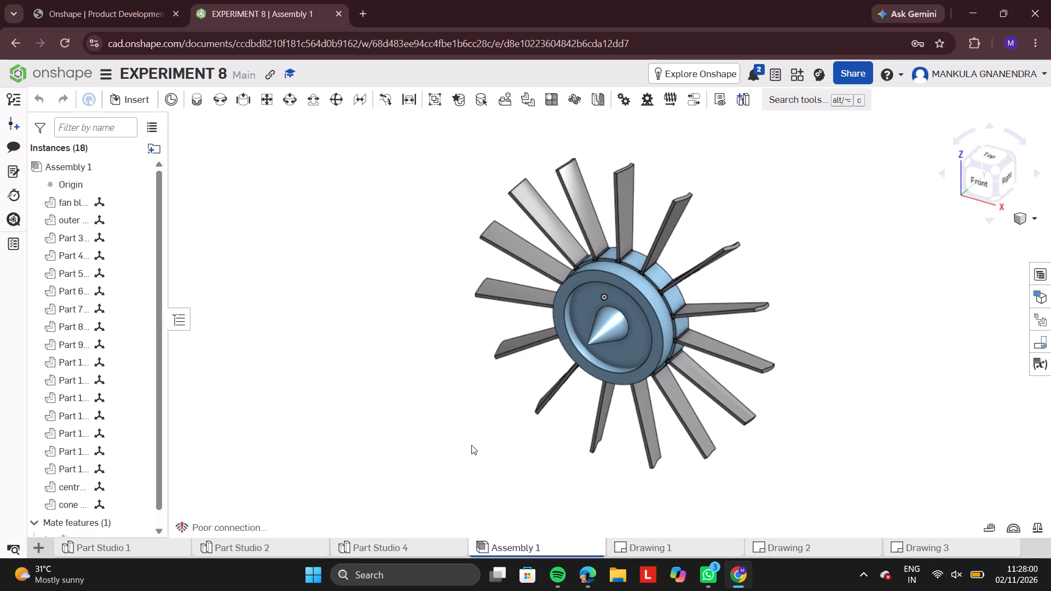
click(69, 70)
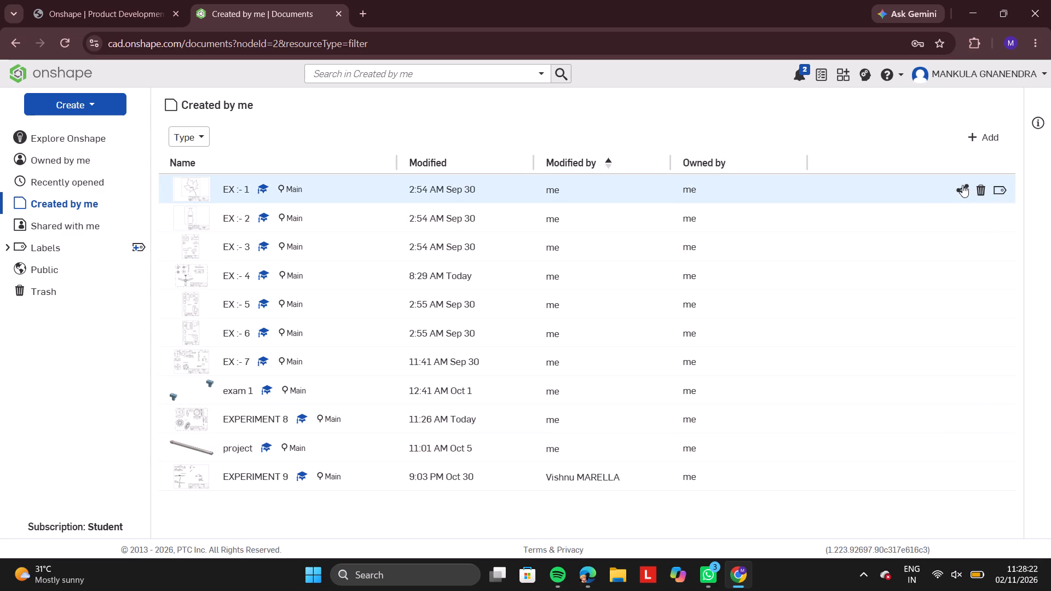
Share document EX :- 1 with the fourth and third contacts from the initial suggestions, each with Can edit permission.
click(962, 185)
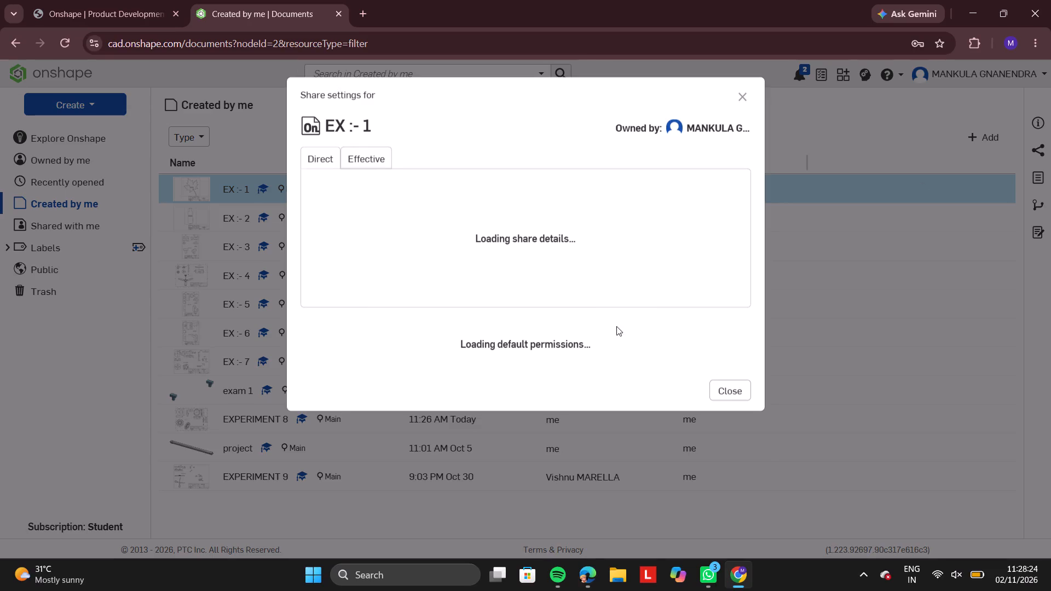
click(432, 384)
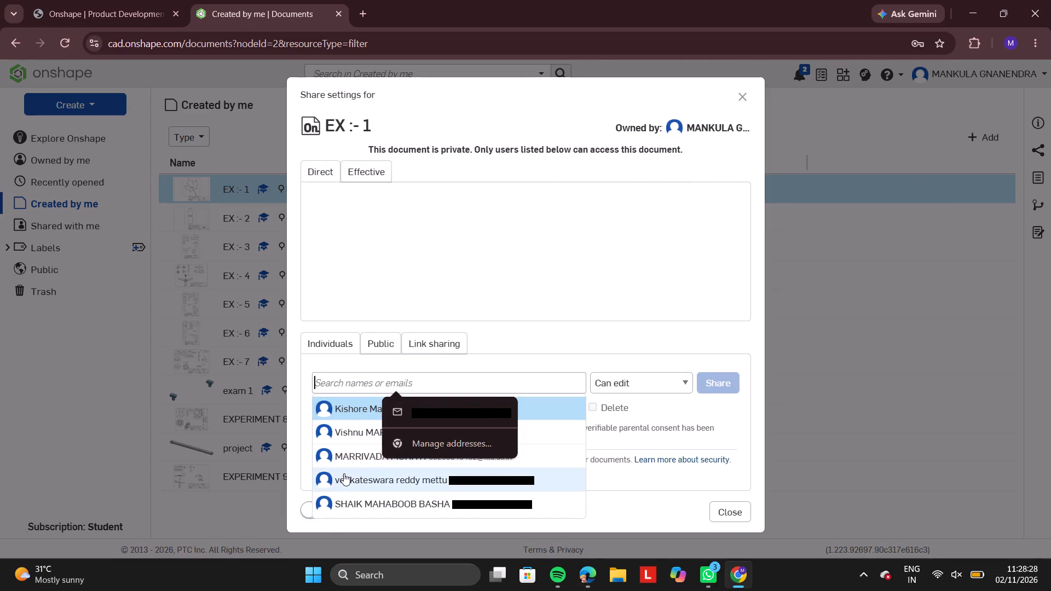
click(344, 478)
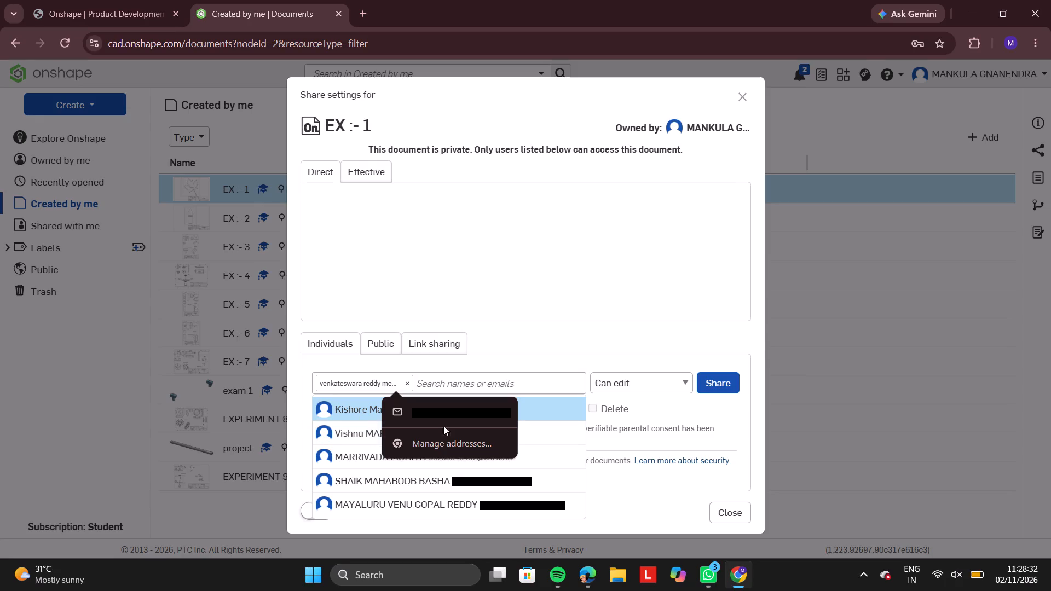
click(711, 379)
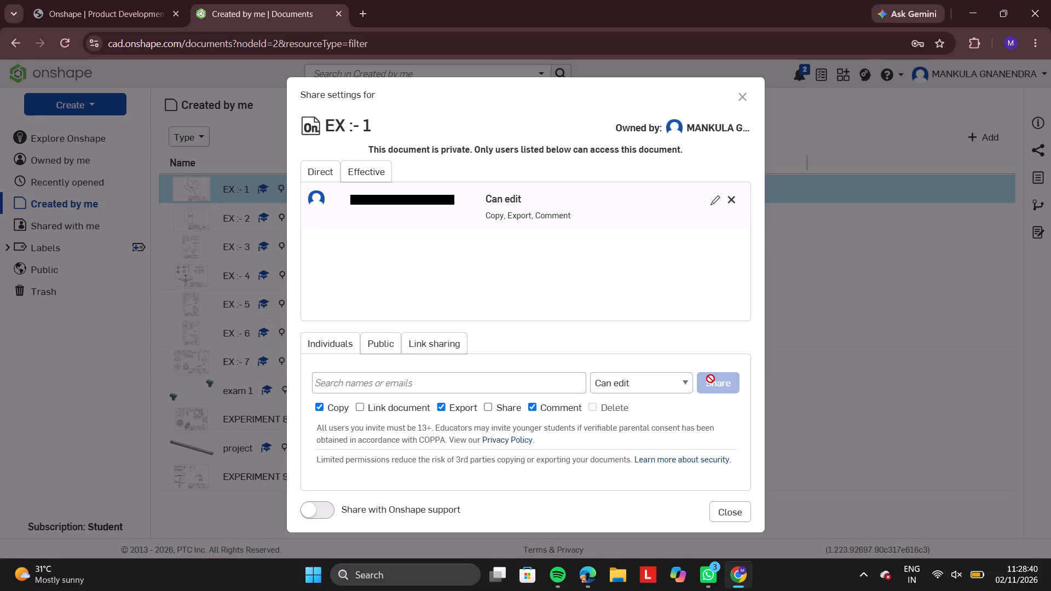
click(492, 385)
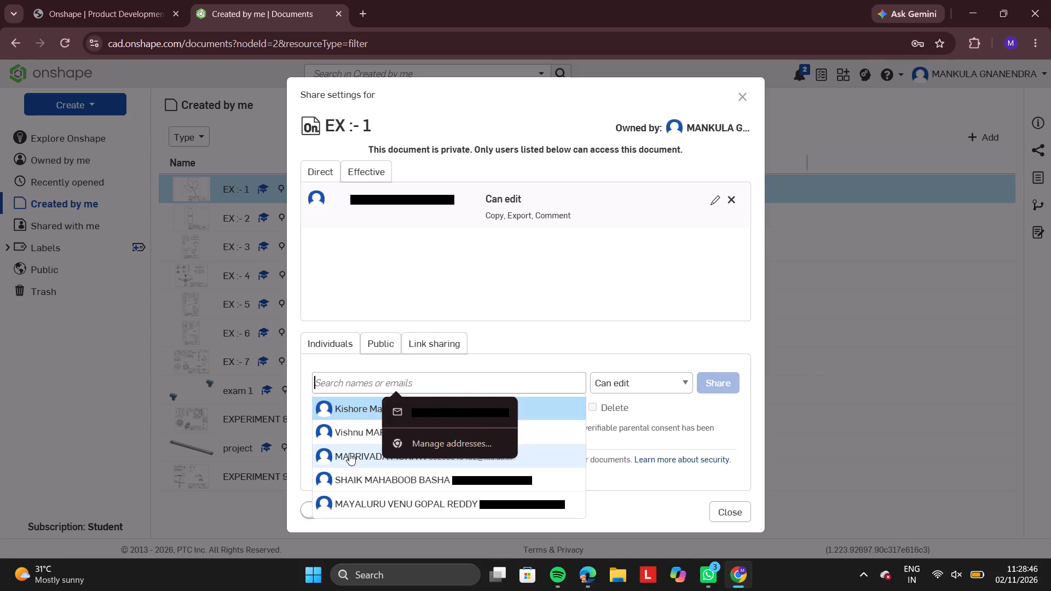
click(349, 453)
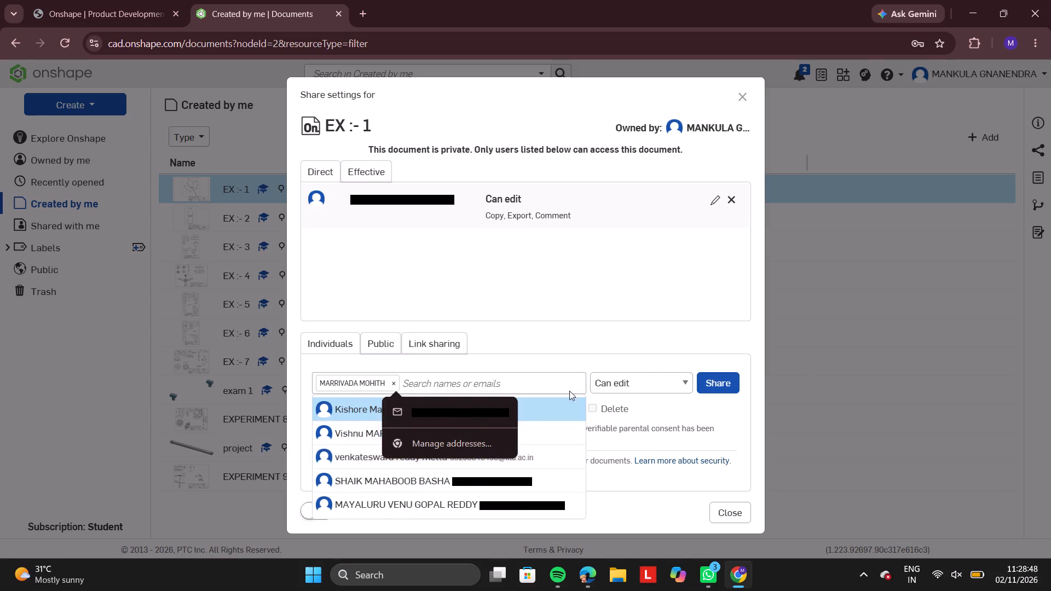
click(717, 381)
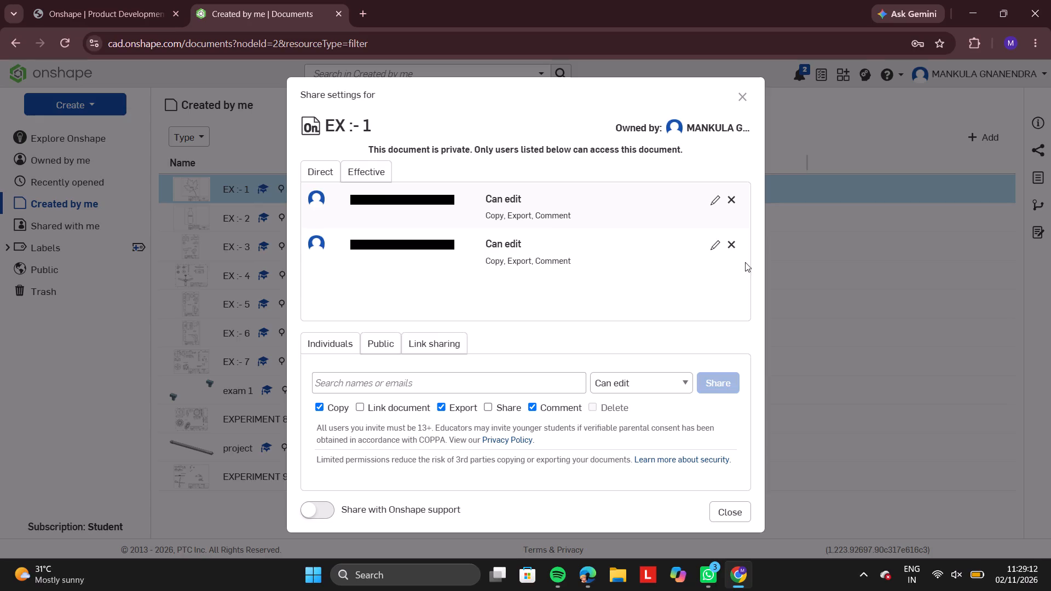
click(742, 99)
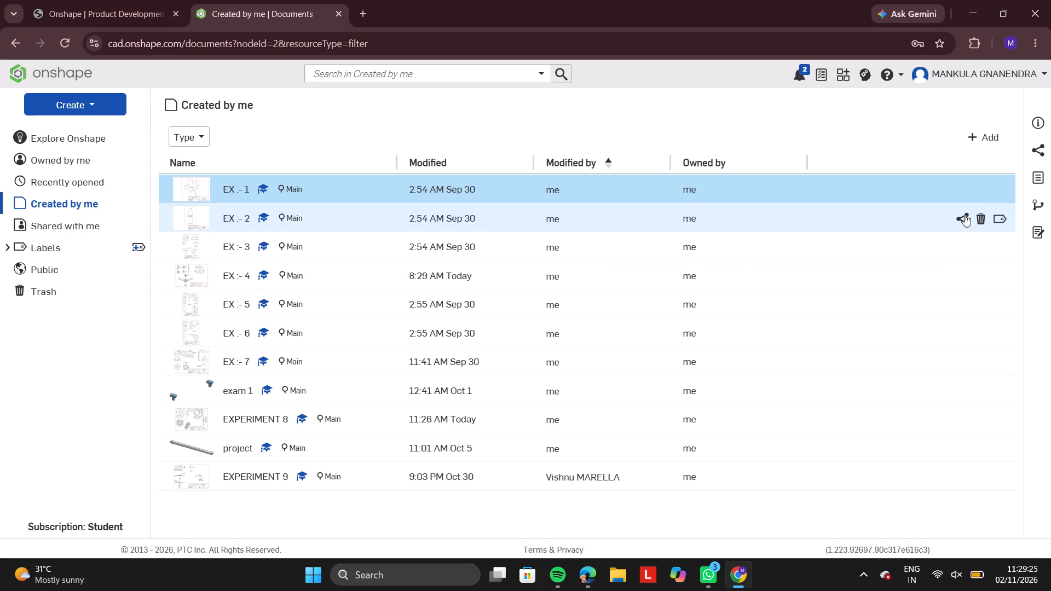
Share document EX :- 2 with the same two contacts as EX :- 1, with Can edit permission.
click(965, 215)
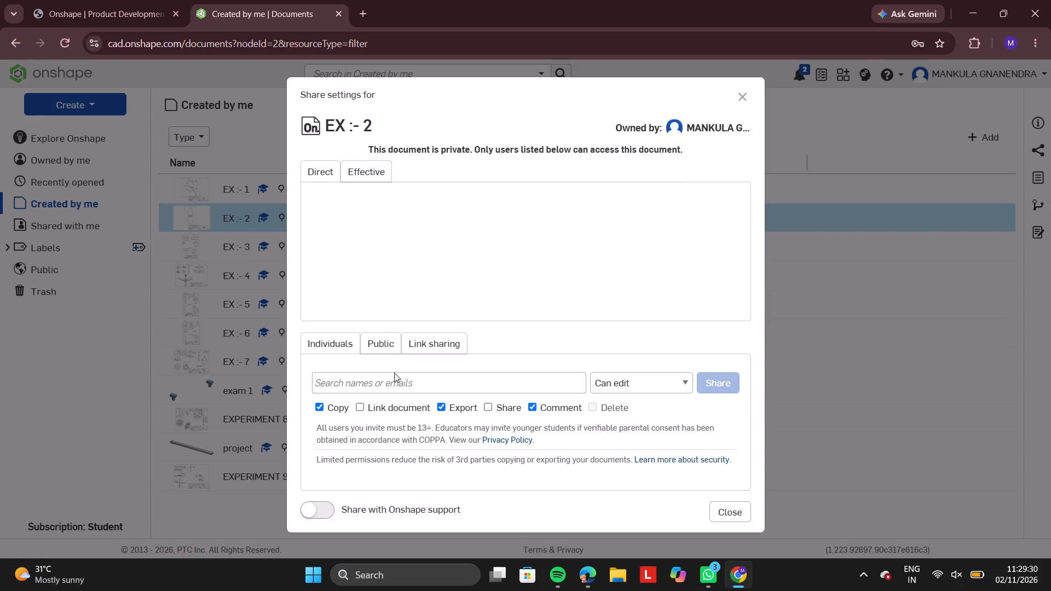
click(386, 385)
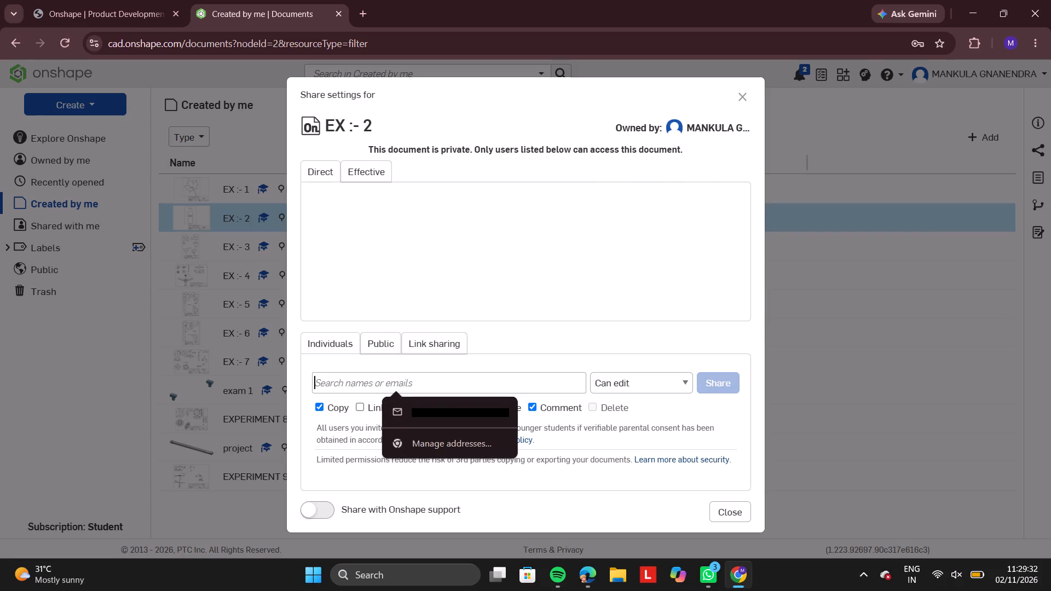
click(356, 386)
click(356, 386)
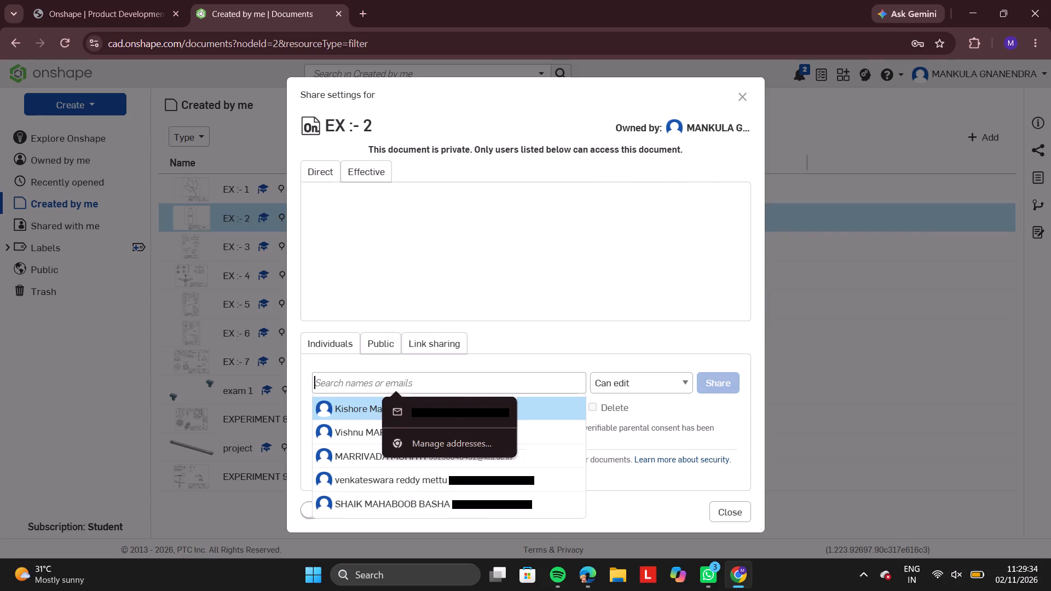
click(347, 459)
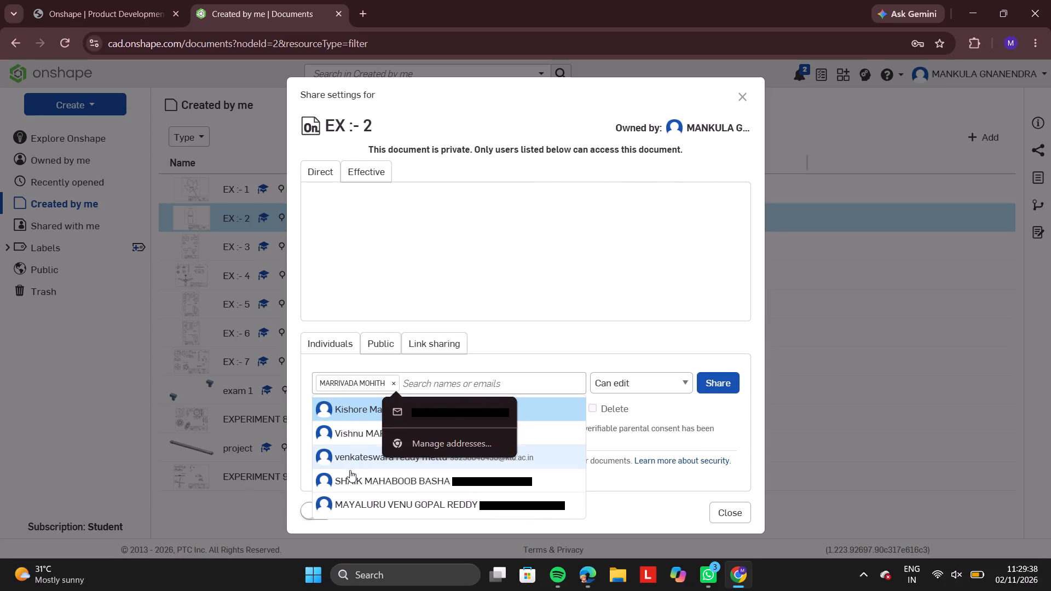
click(354, 465)
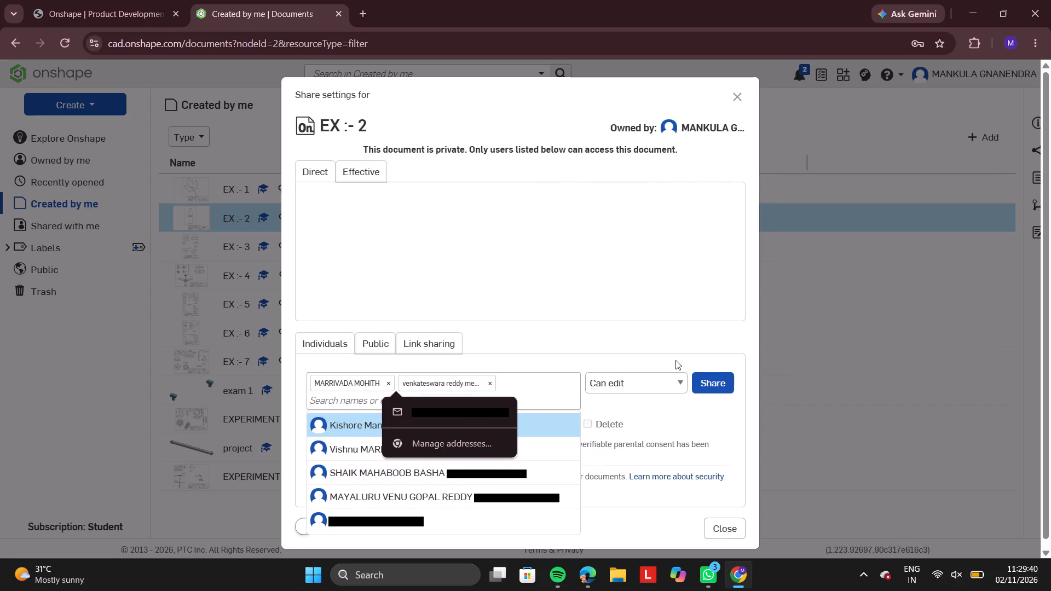
click(700, 377)
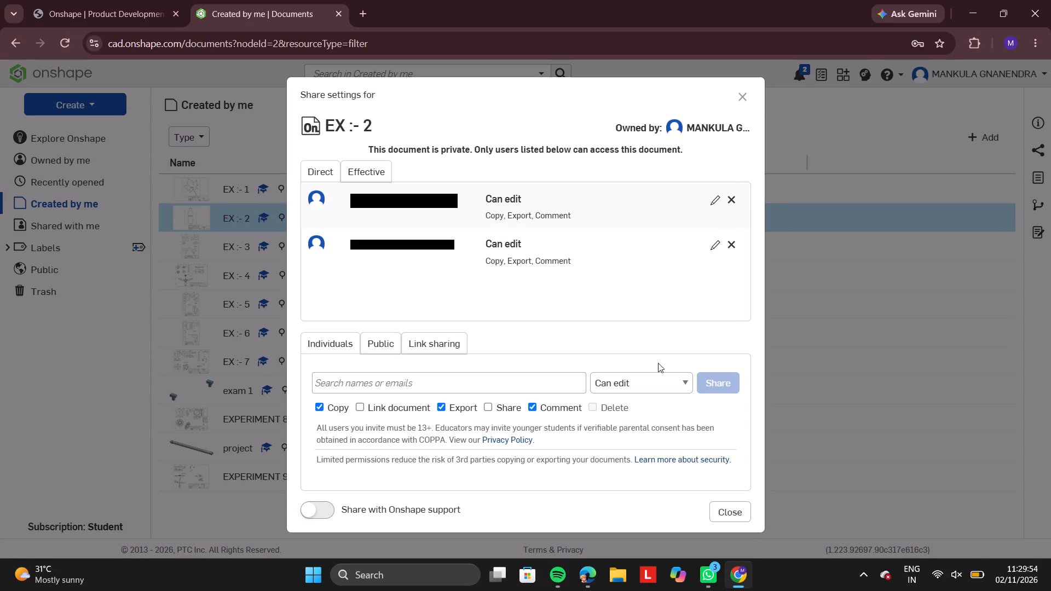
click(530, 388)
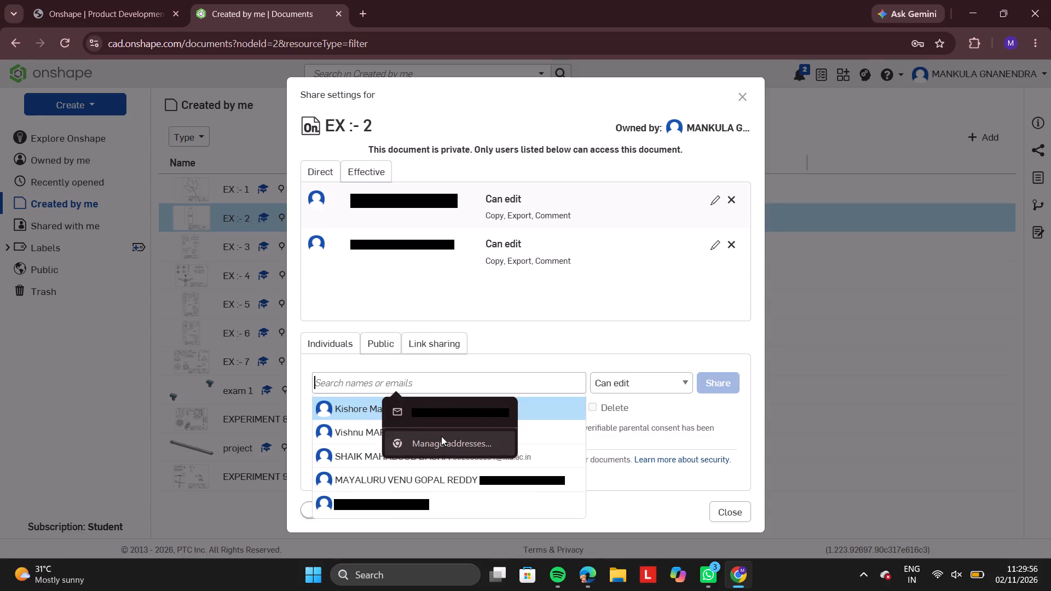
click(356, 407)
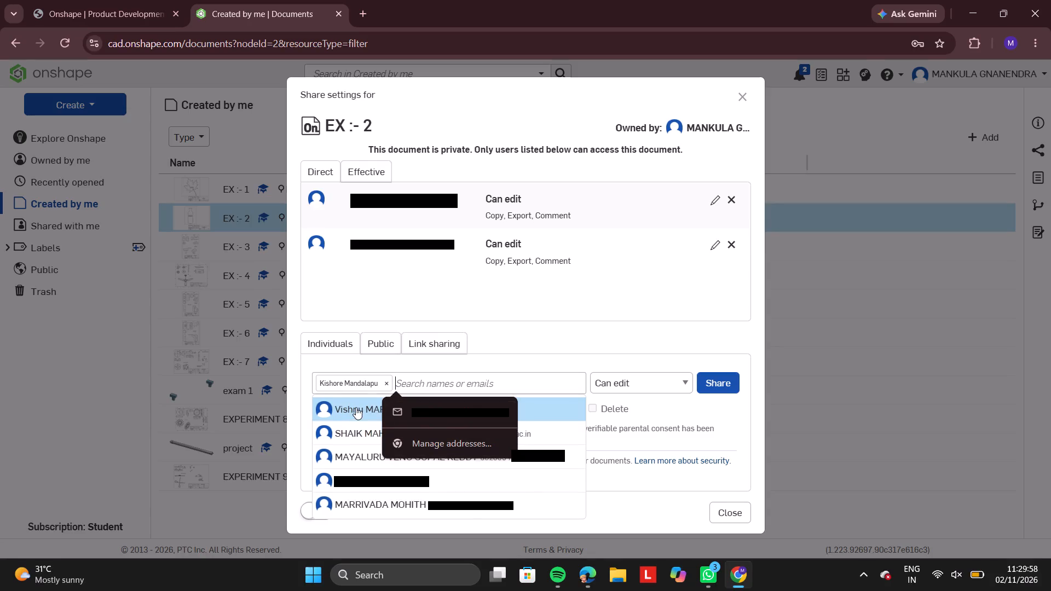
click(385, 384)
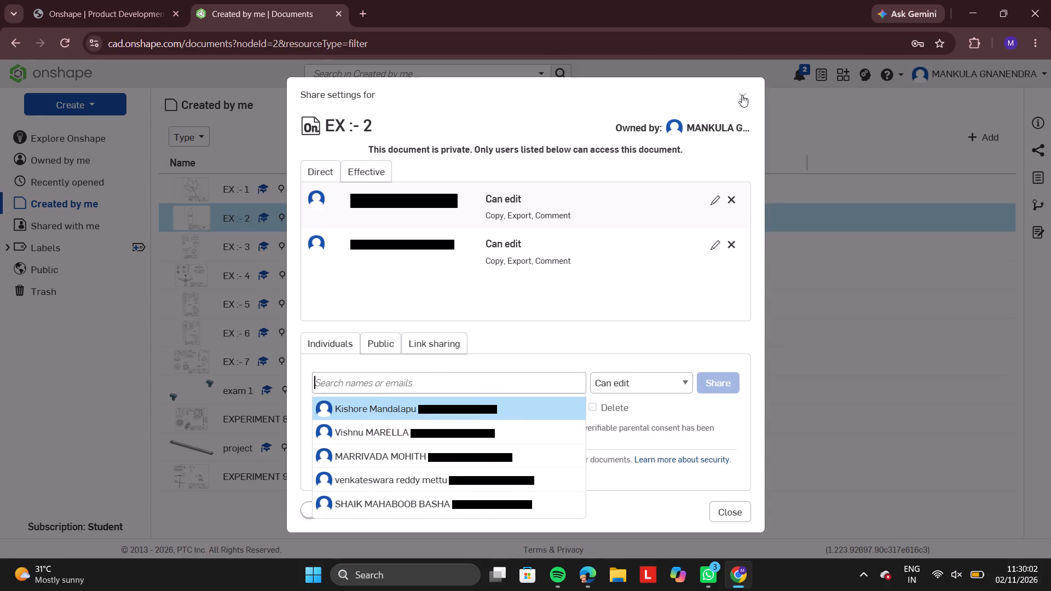
Share document EX :- 3 with the same two contacts, third and fourth in the suggestions, with Can edit permission.
click(741, 95)
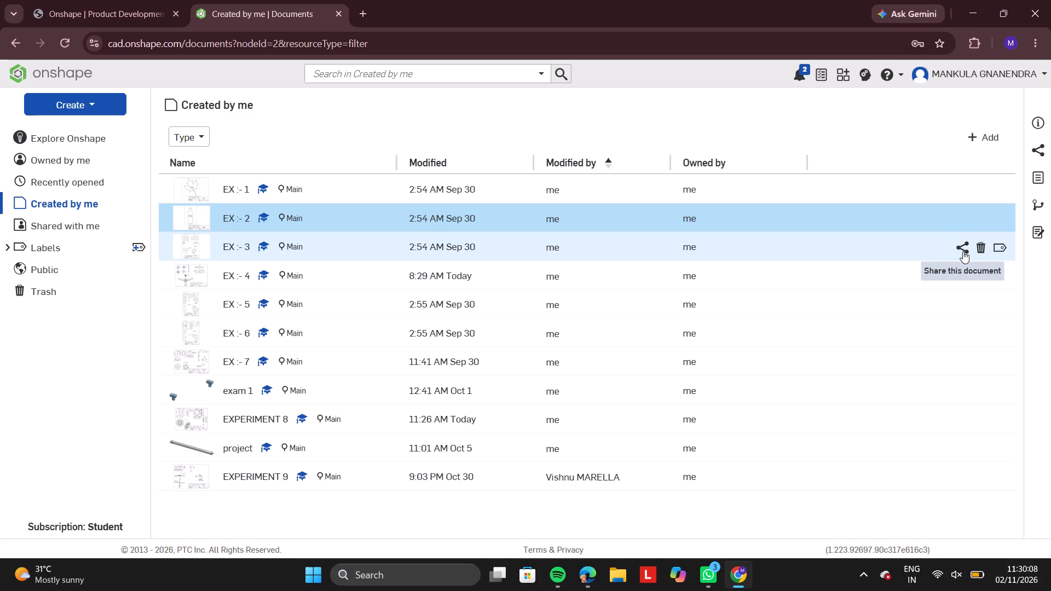
click(963, 248)
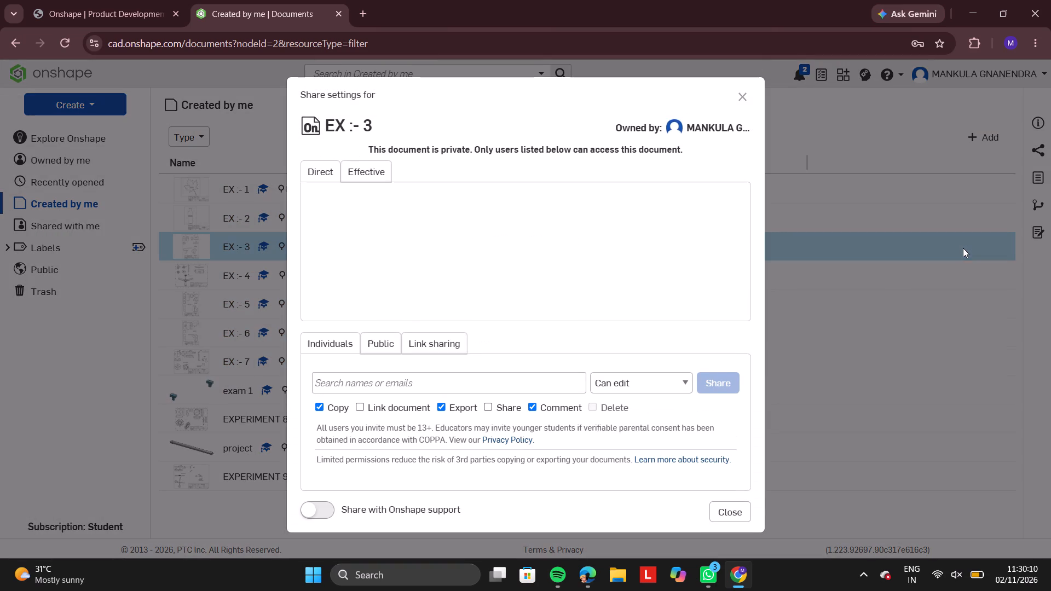
click(486, 382)
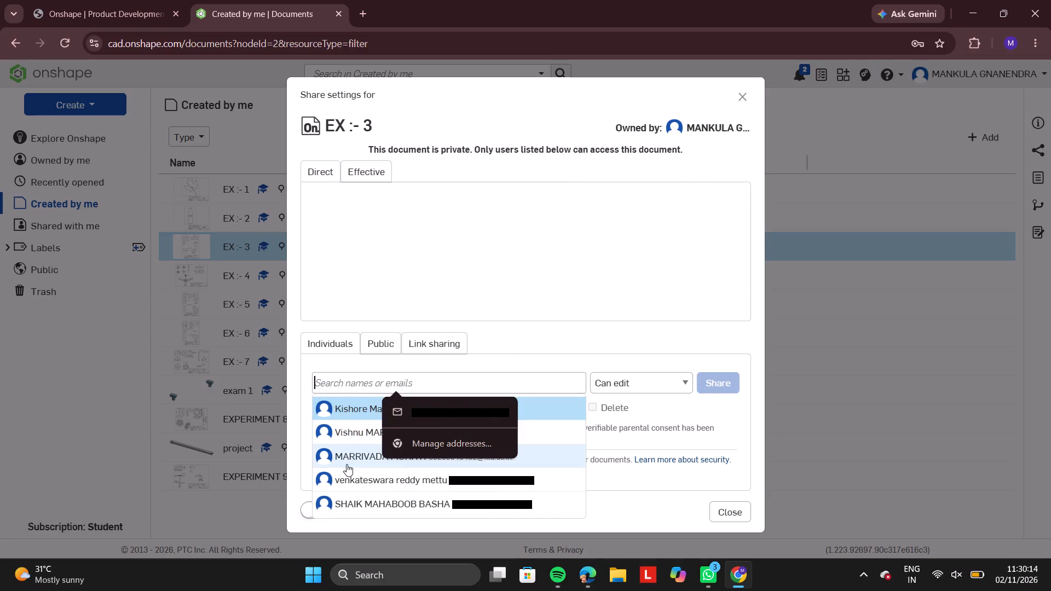
click(350, 459)
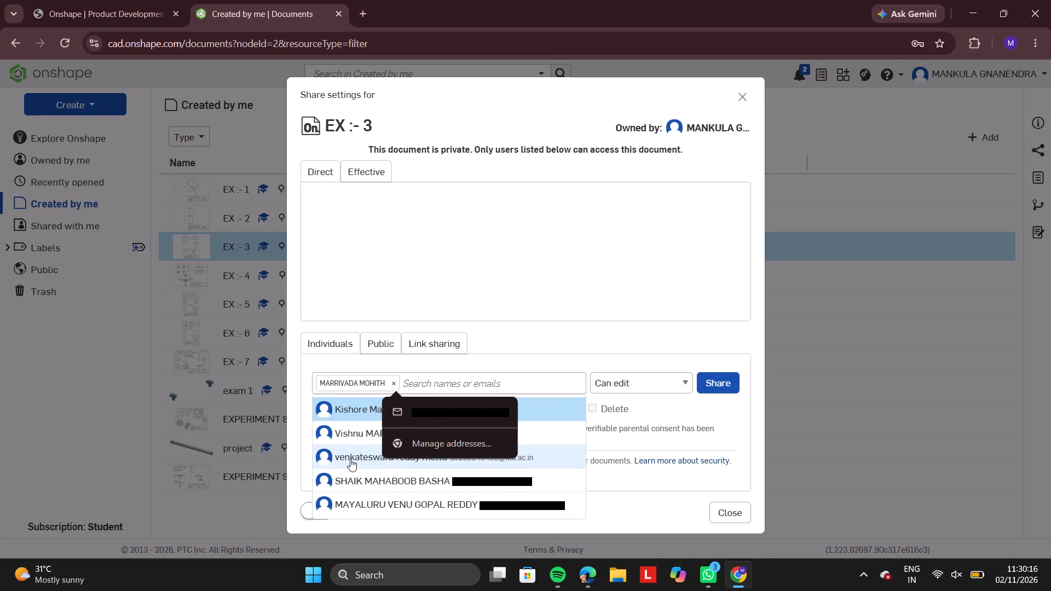
click(350, 459)
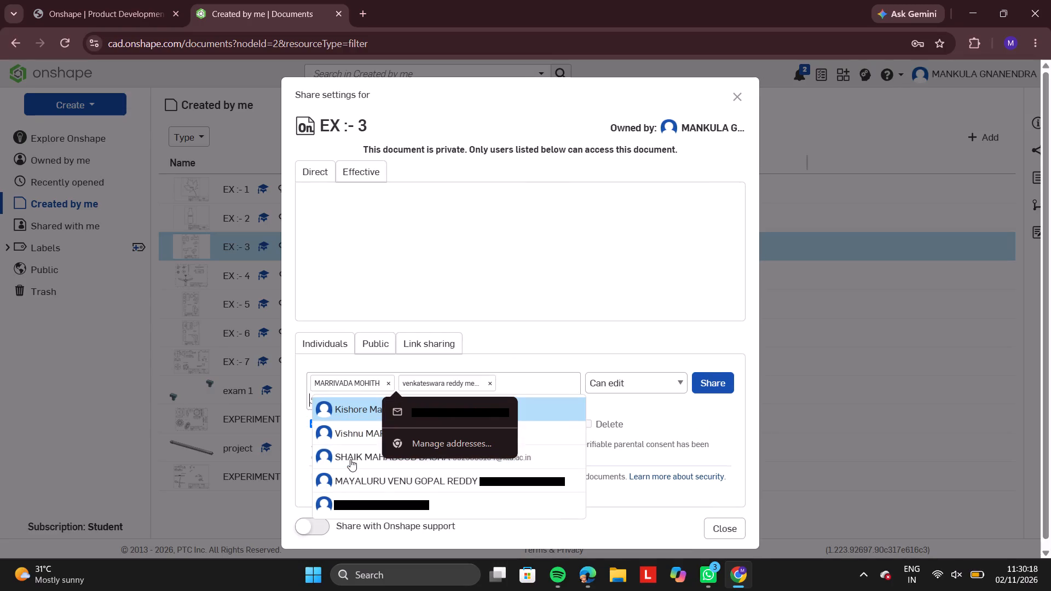
click(702, 384)
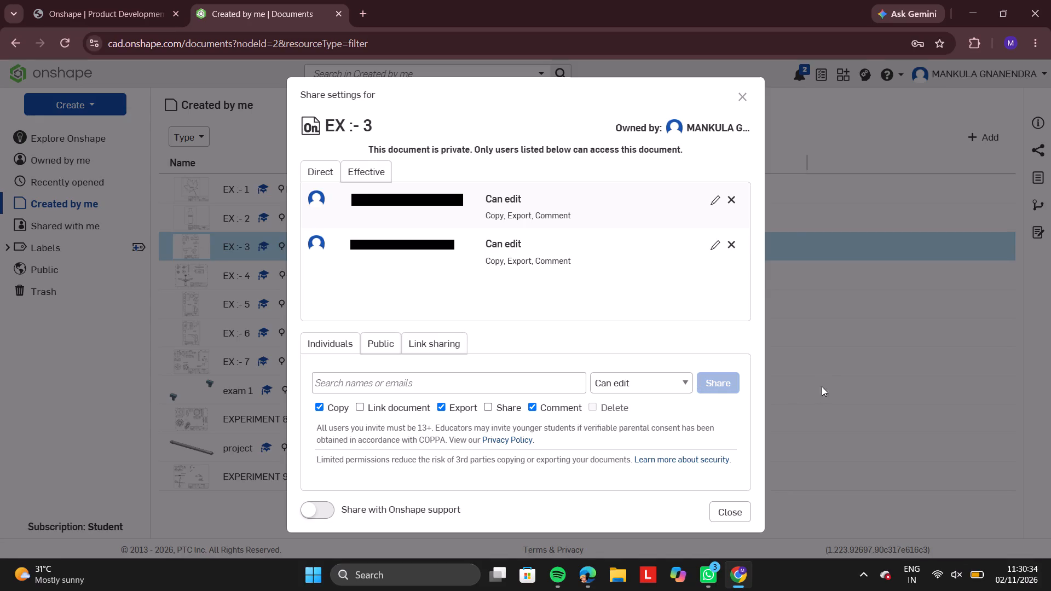
click(743, 98)
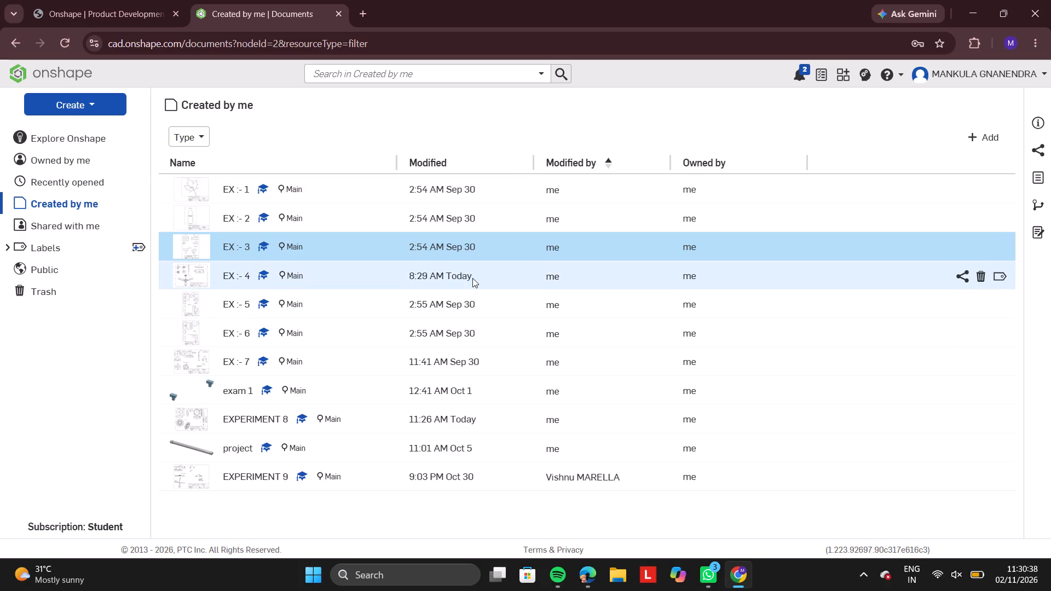
Share document EX :- 4 with the same two contacts, adding them with Can edit permission.
click(967, 281)
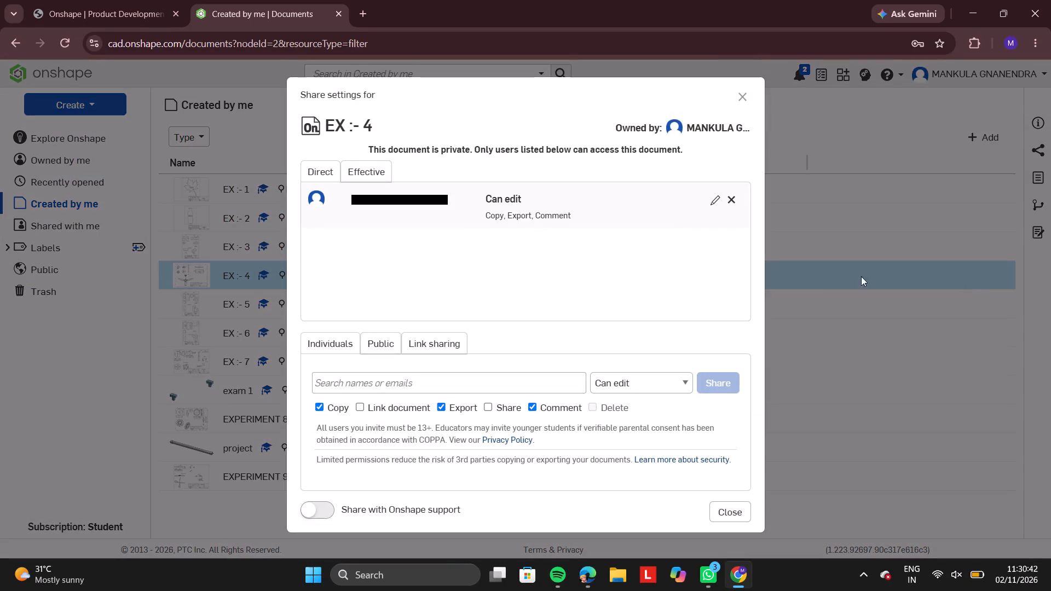
click(545, 387)
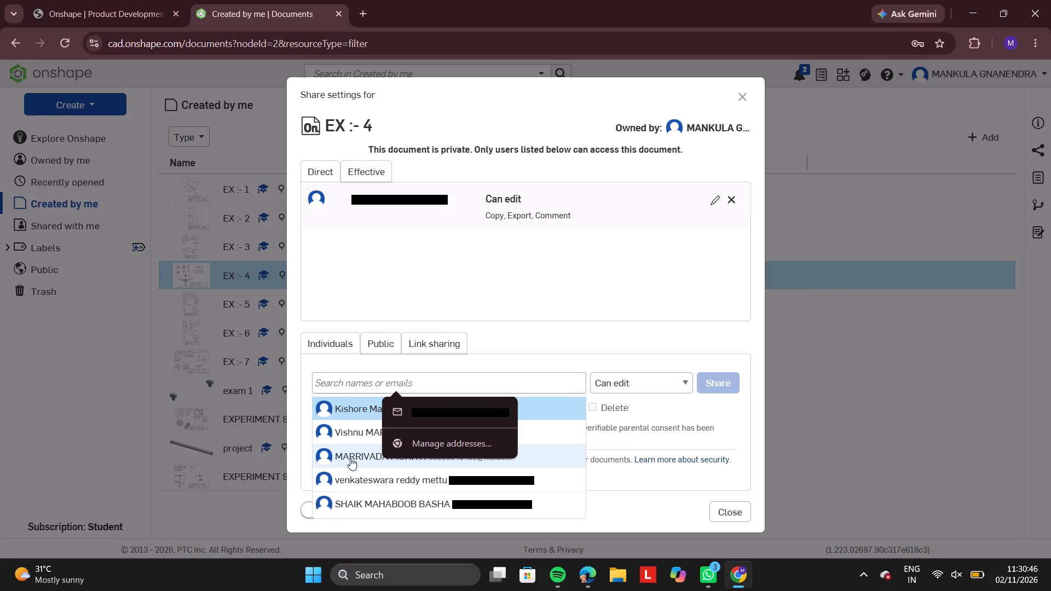
click(350, 458)
click(350, 458)
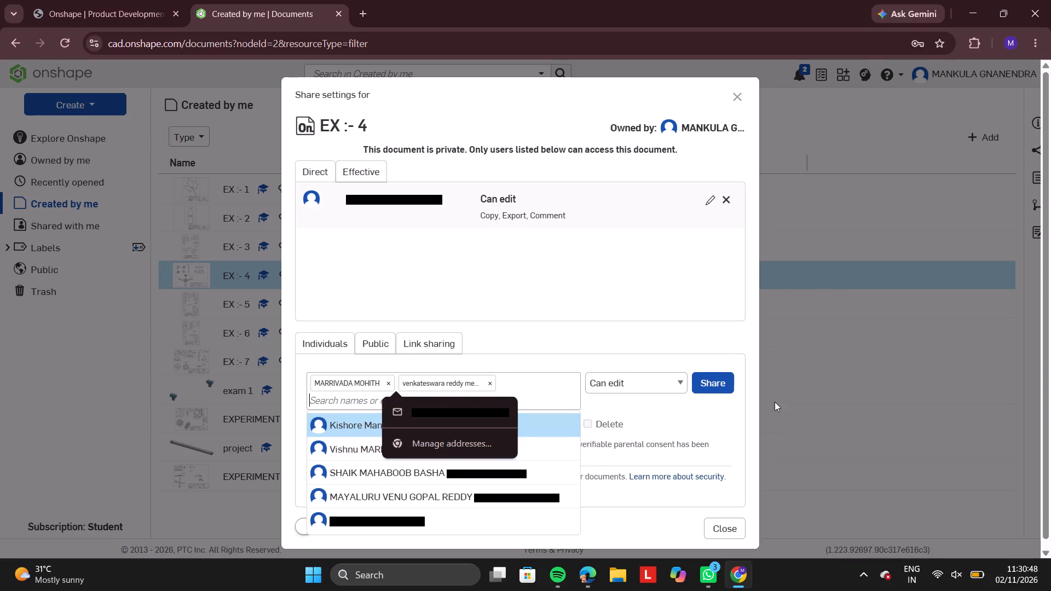
click(720, 383)
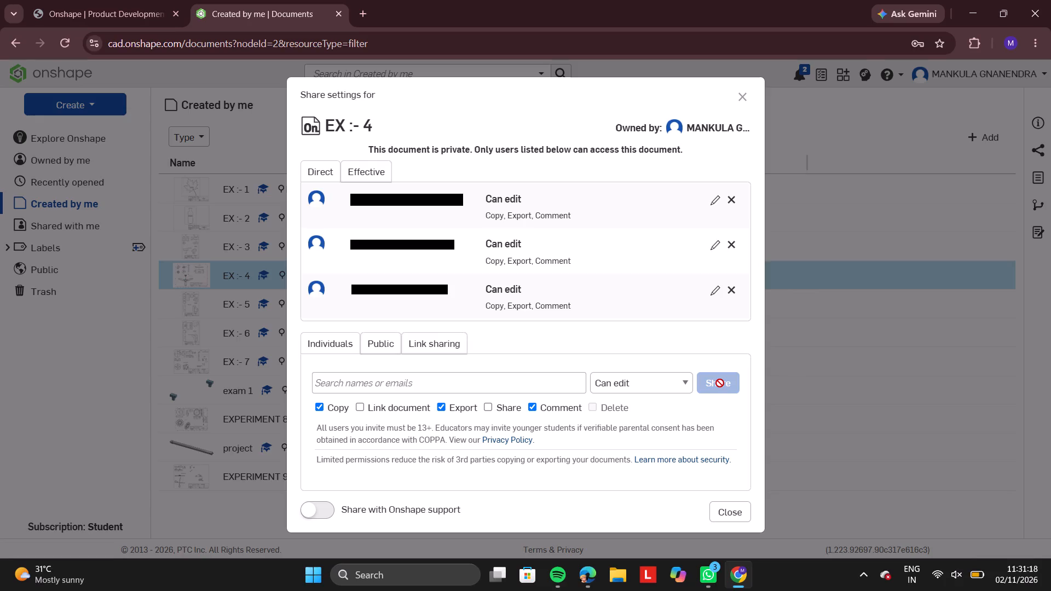
Remove the third listed collaborator from document EX :- 4 and close its share settings.
click(731, 290)
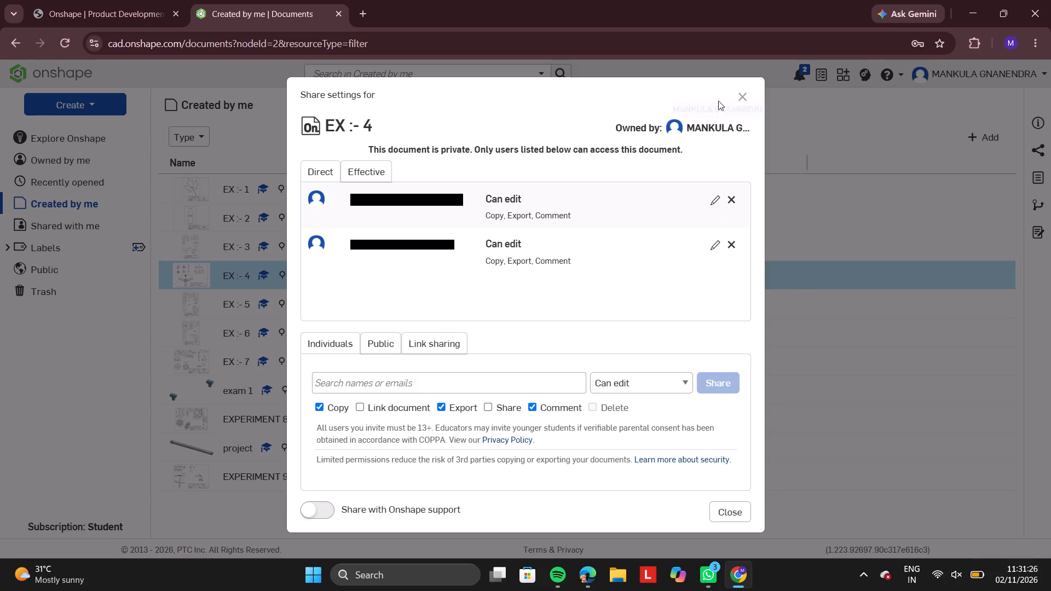
click(744, 98)
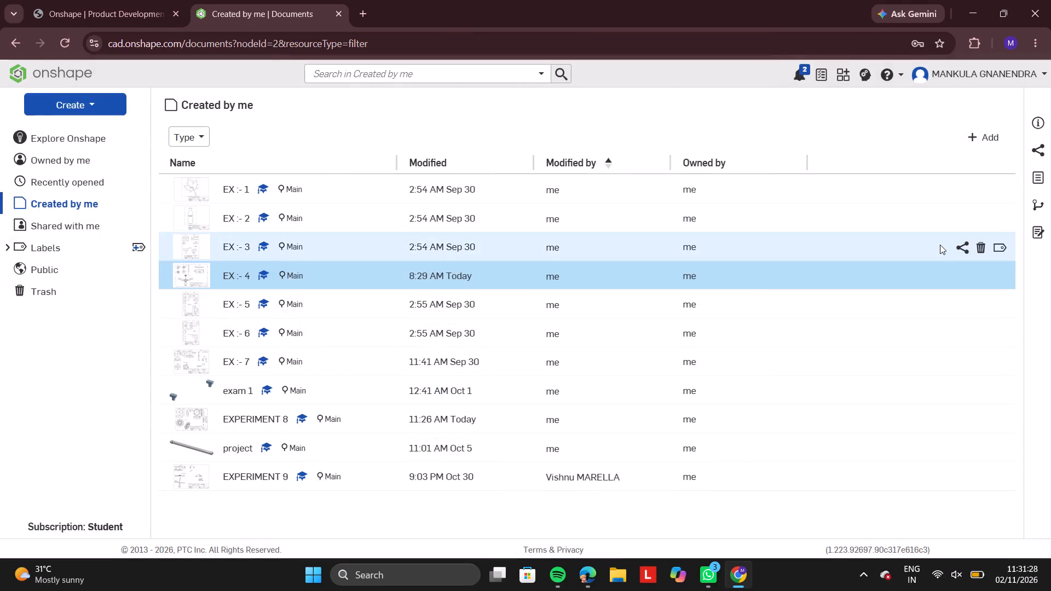
Share document EX :- 5 with the third and fourth suggested contacts, giving both Can edit permission.
click(961, 303)
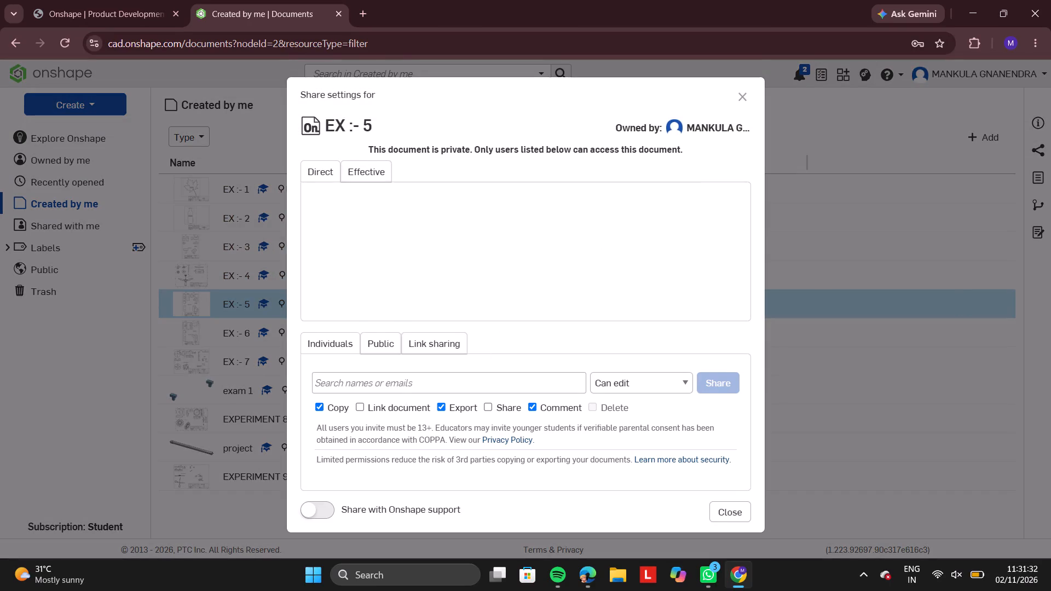
click(413, 381)
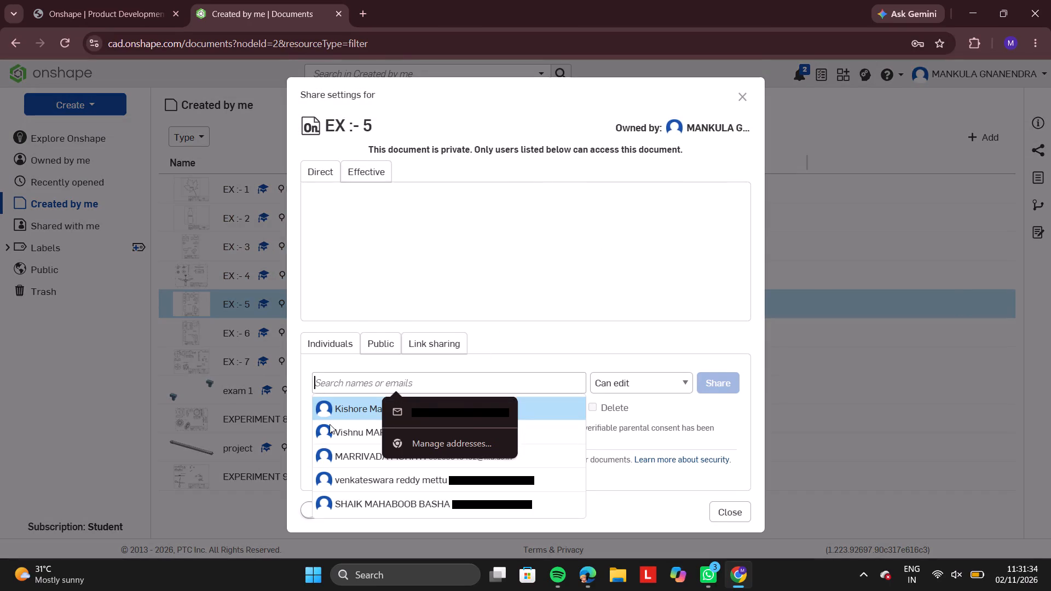
click(346, 450)
click(346, 450)
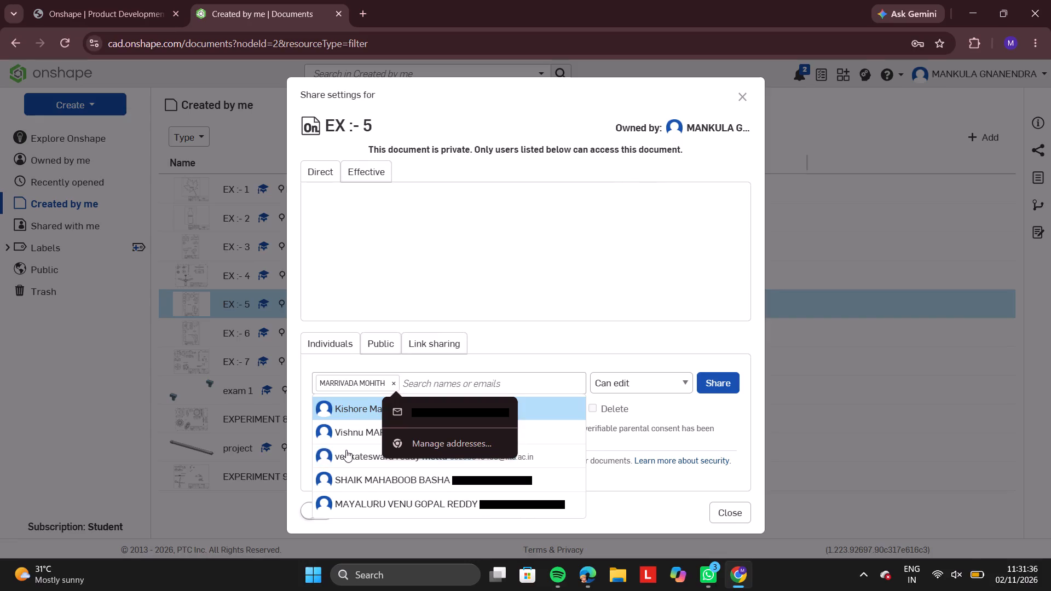
click(712, 384)
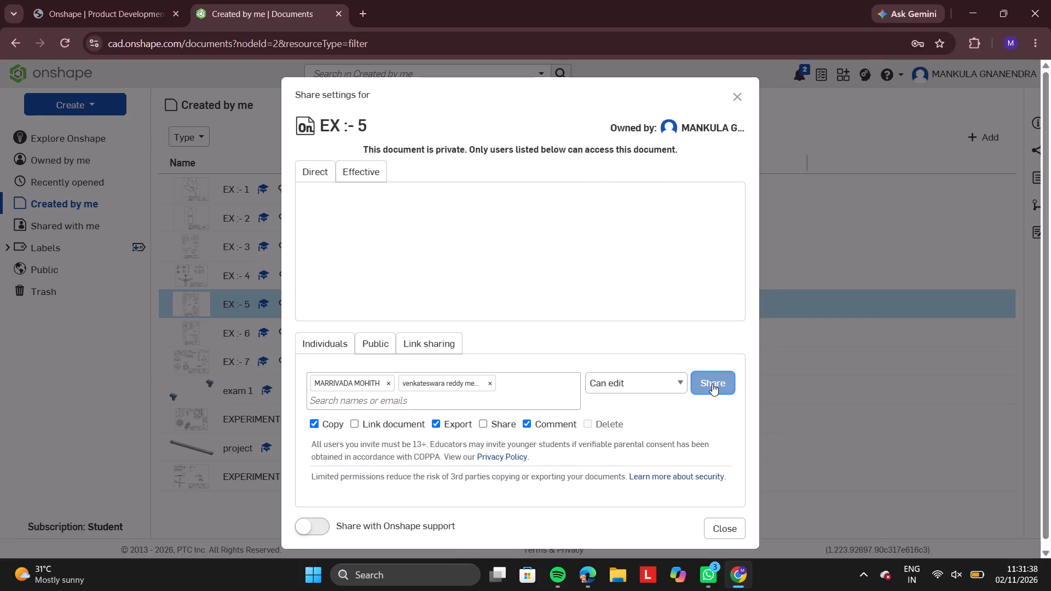
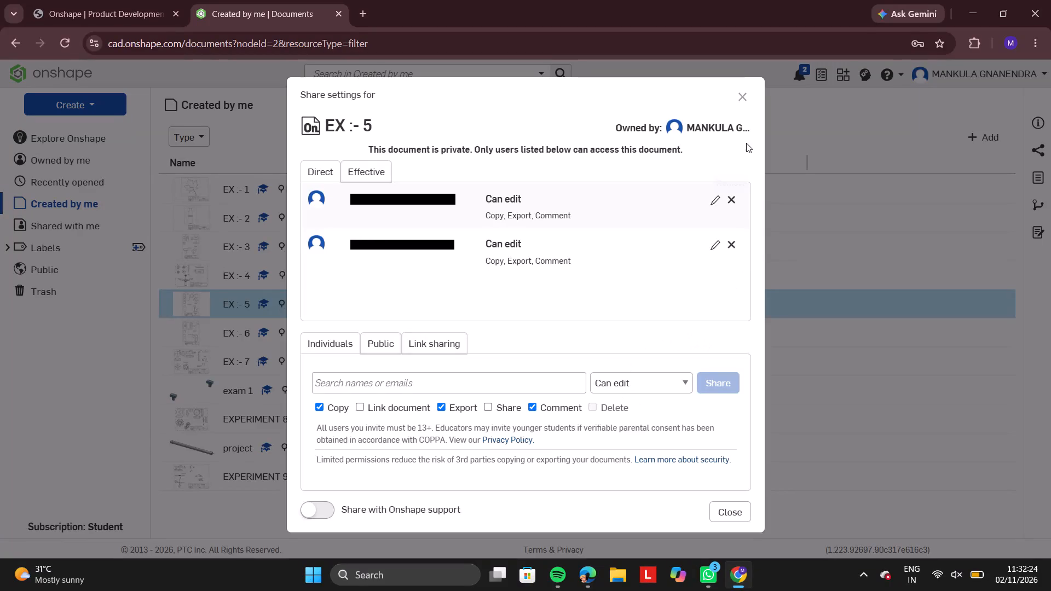
Share document EX :- 6 with the third and fourth suggested contacts, giving both Can edit permission, and close its share settings.
click(742, 101)
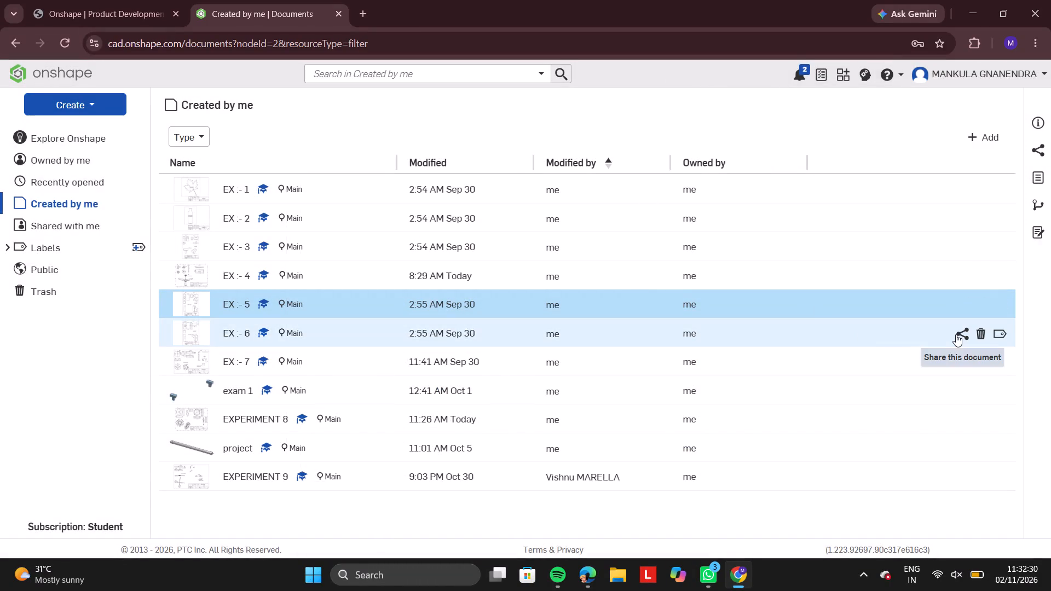
click(956, 334)
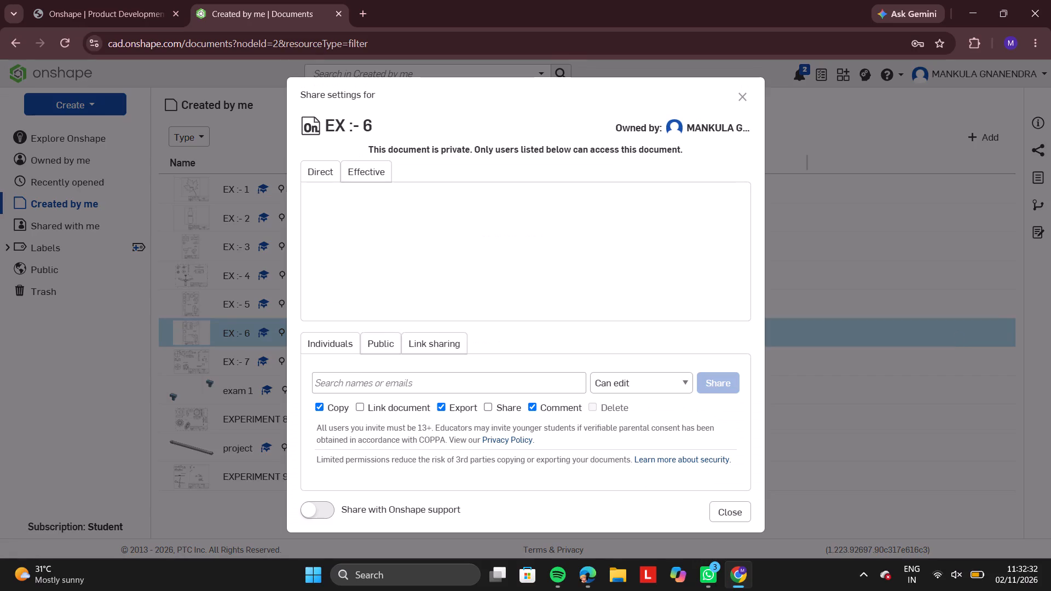
click(390, 386)
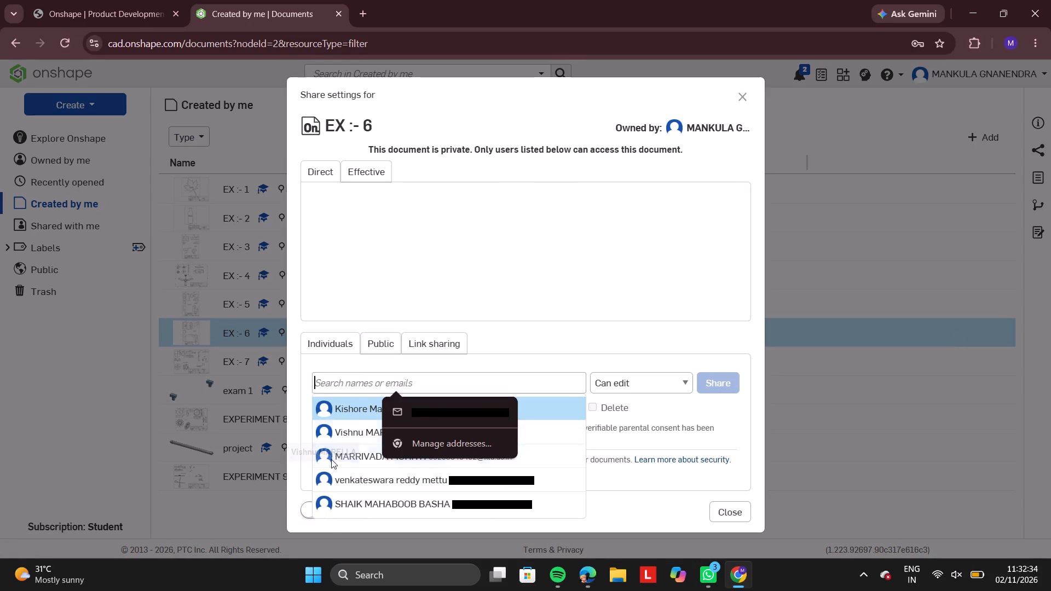
click(341, 460)
click(341, 460)
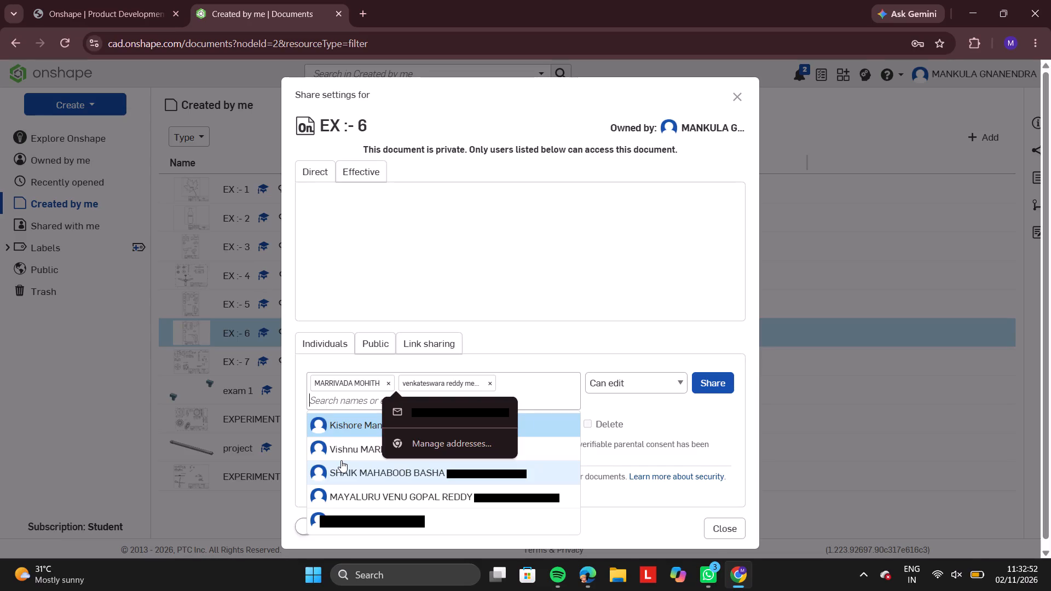
click(708, 384)
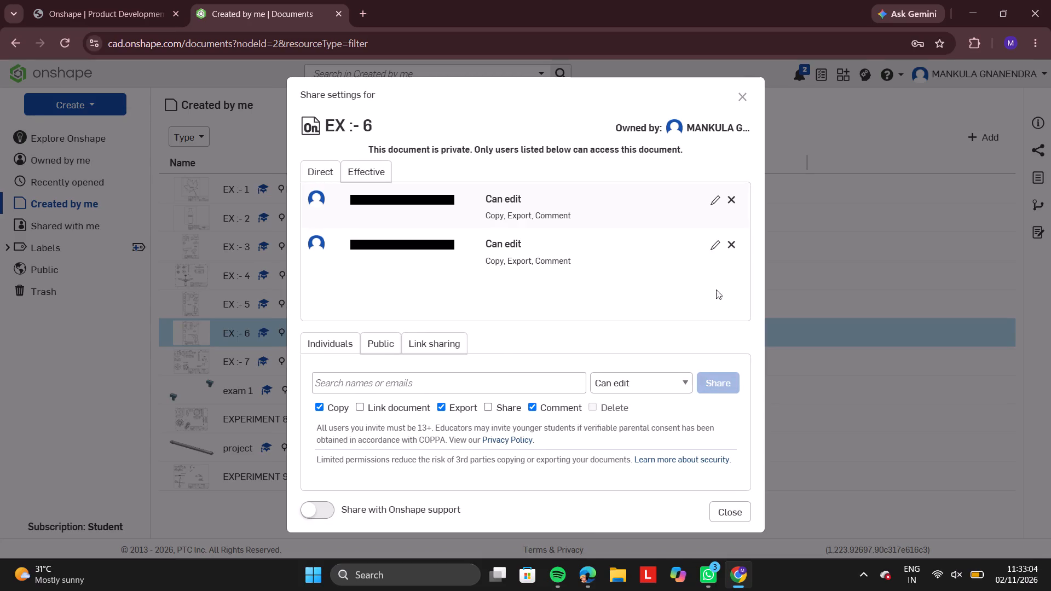
click(742, 95)
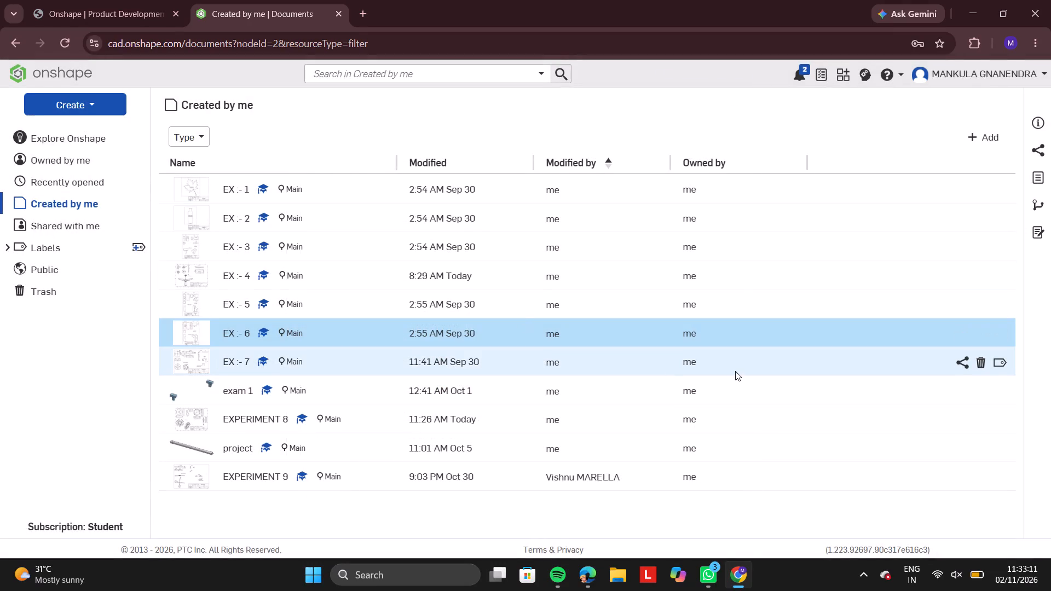
Share document EX :- 7 with the same two contacts, third and fourth in the suggestions, with Can edit permission, and close its share settings.
click(957, 363)
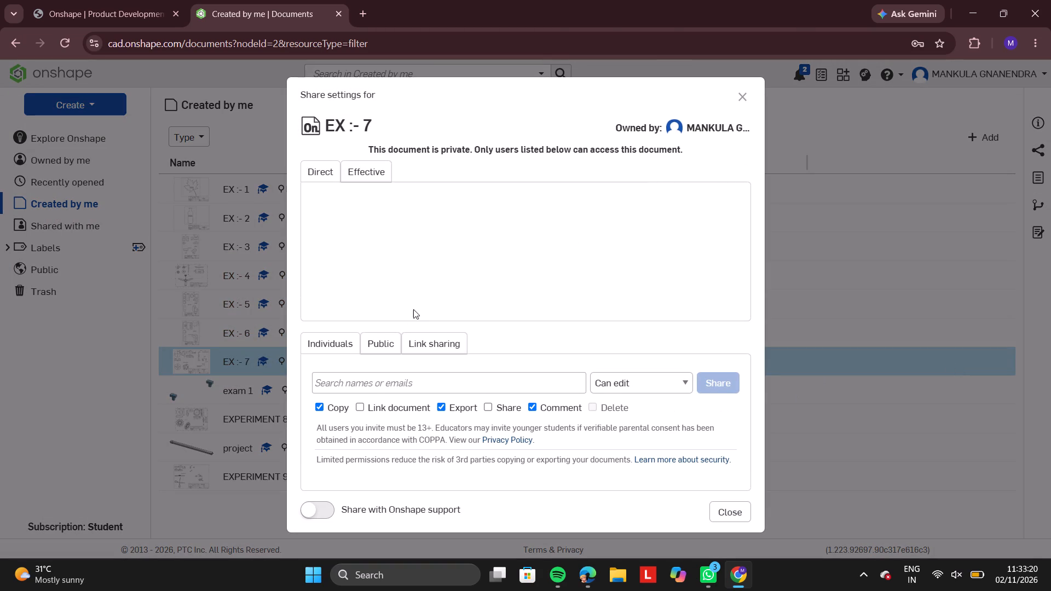
click(322, 380)
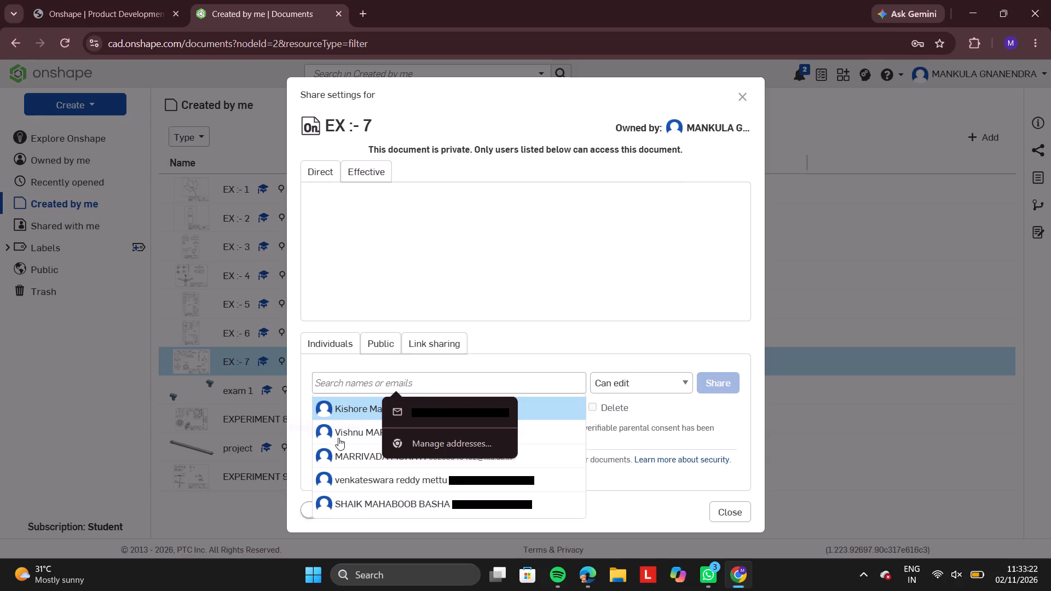
click(348, 467)
click(348, 467)
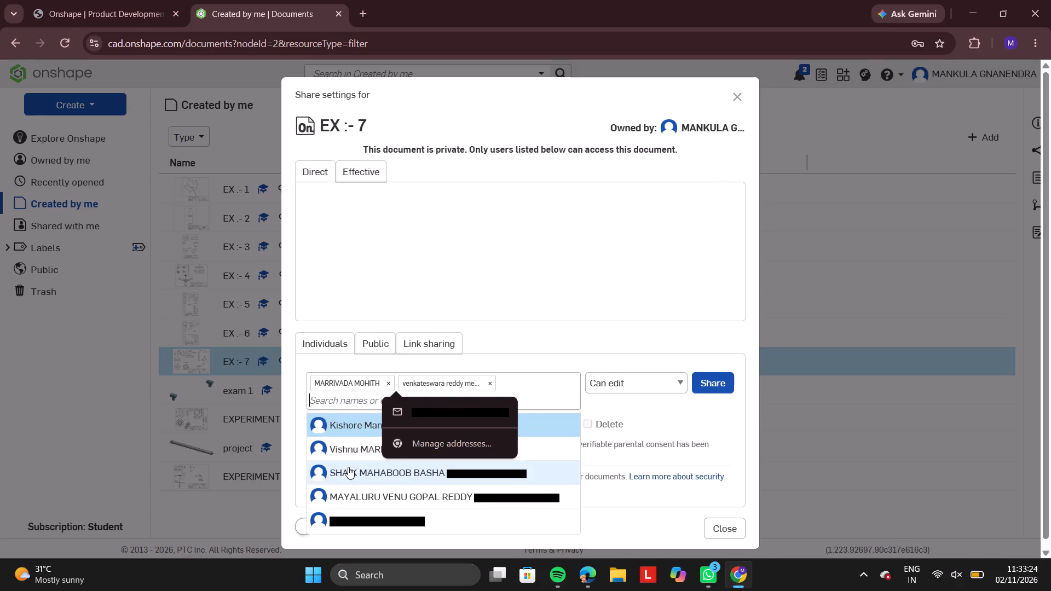
click(710, 385)
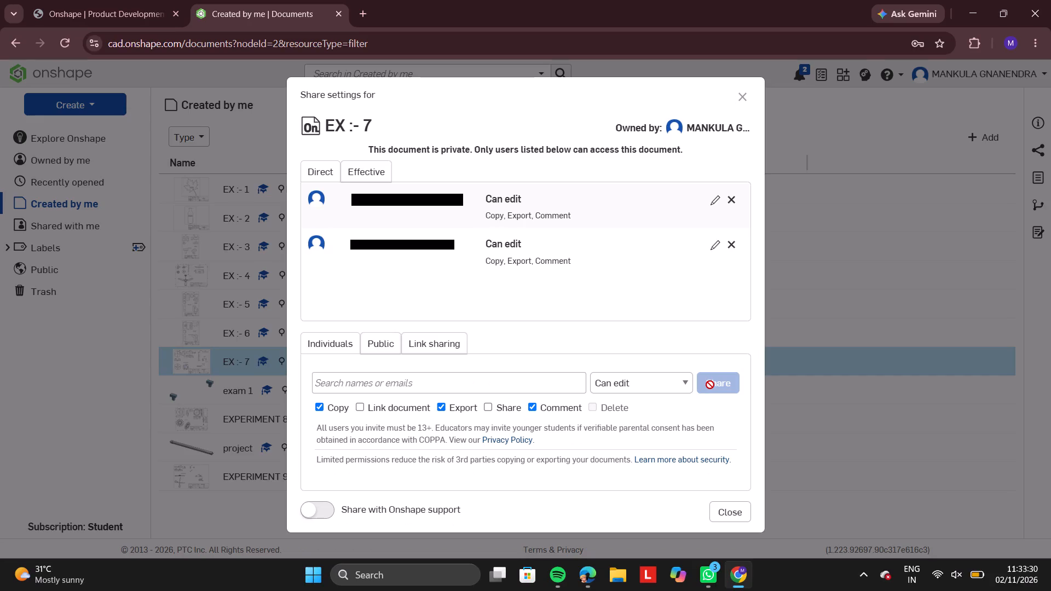
click(741, 95)
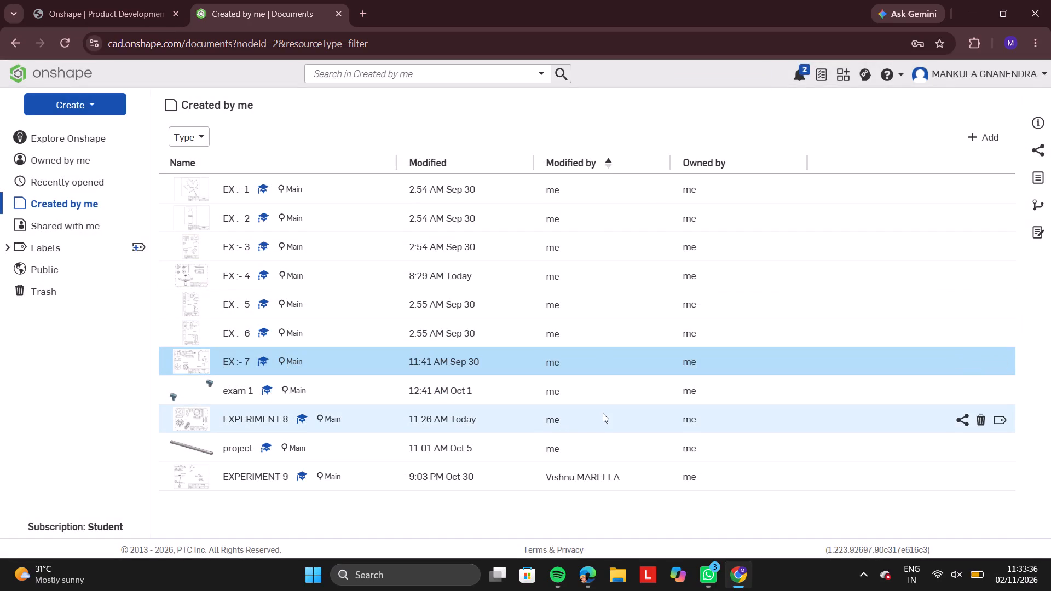
Share document EXPERIMENT 8 with the third and fourth suggested contacts, giving both Can edit permission, and close its share settings.
click(962, 417)
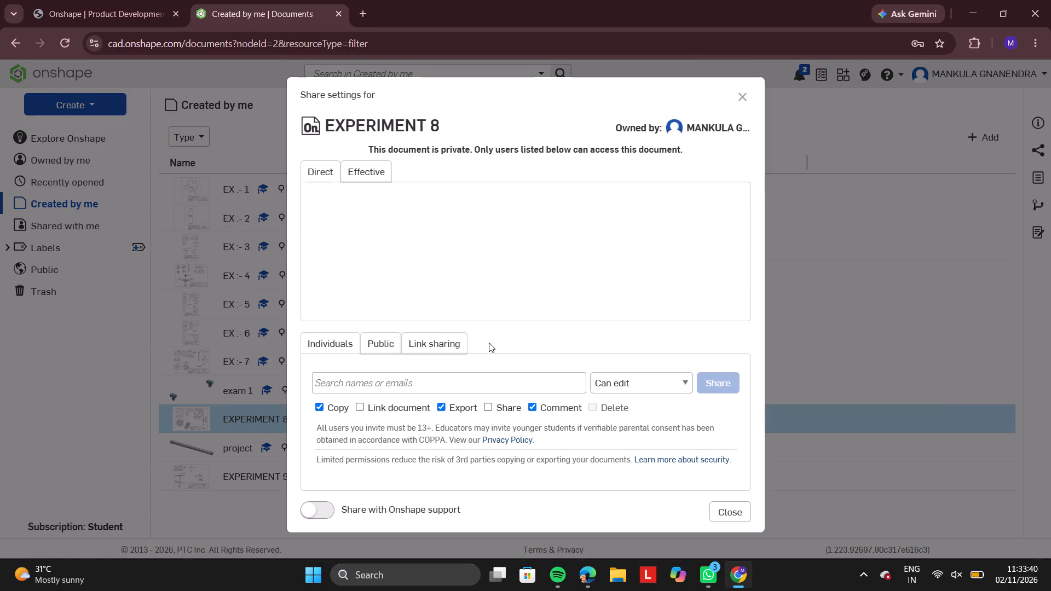
click(407, 380)
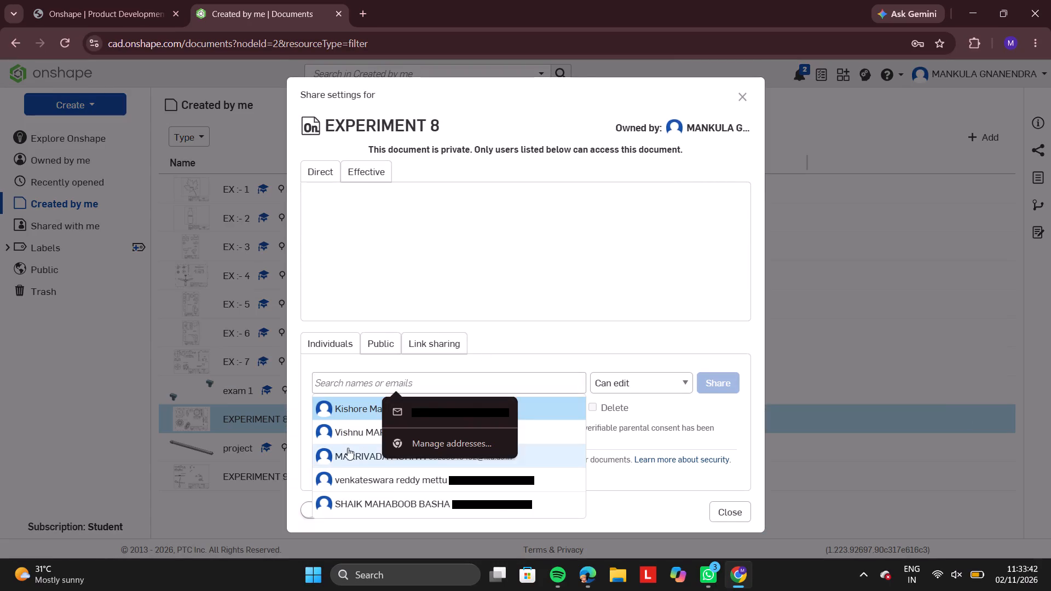
click(349, 457)
click(349, 457)
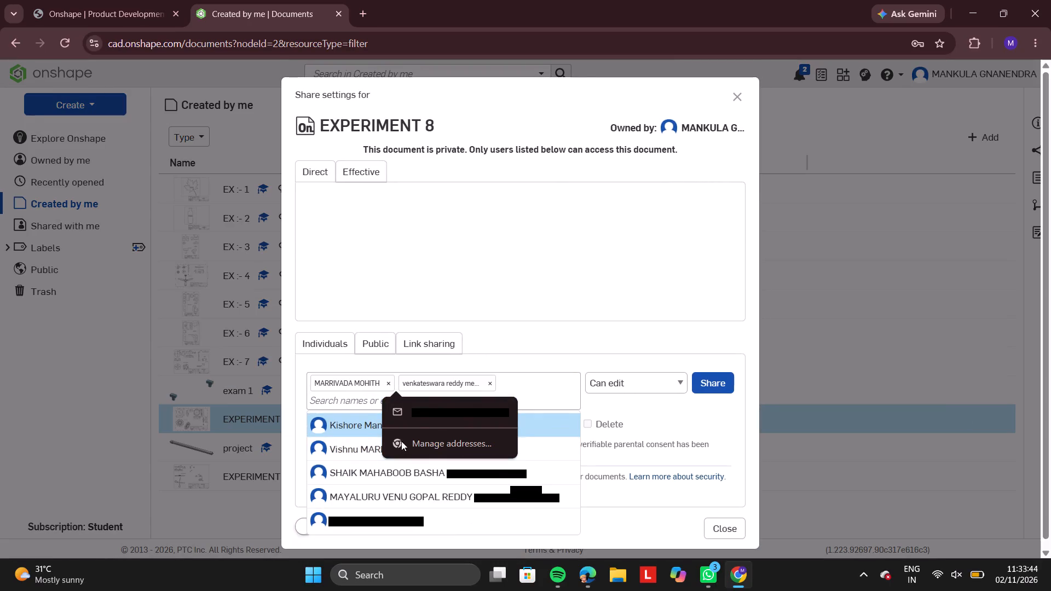
click(719, 382)
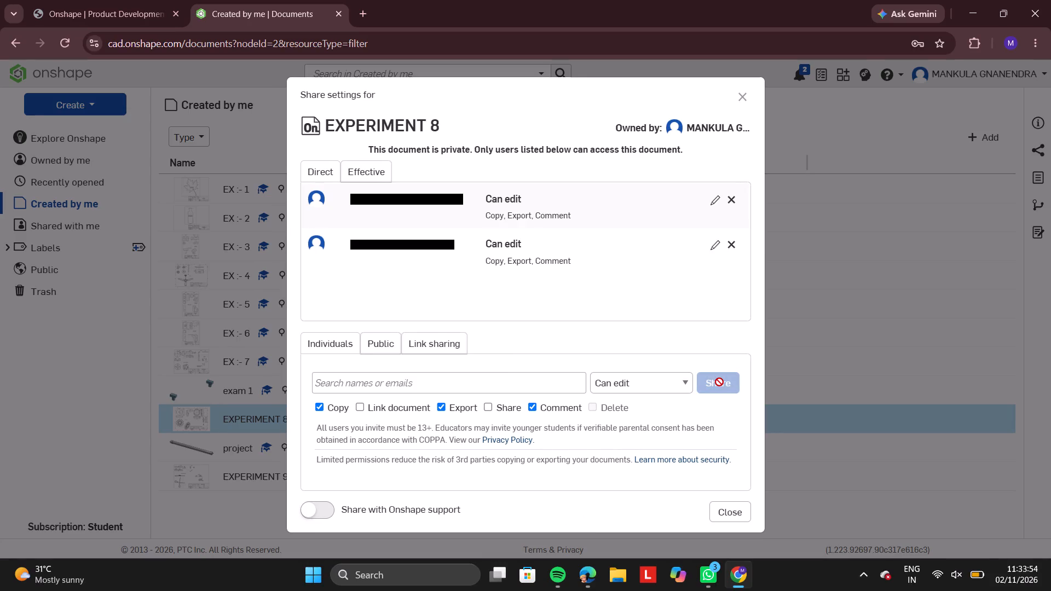
click(739, 98)
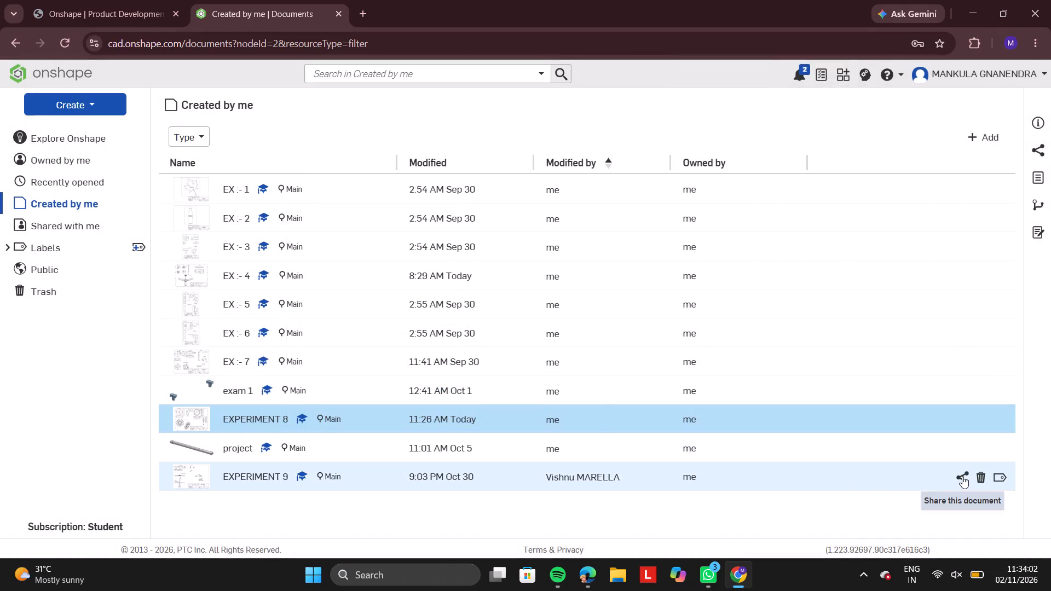
Remove the only listed collaborator from document EXPERIMENT 9.
click(962, 476)
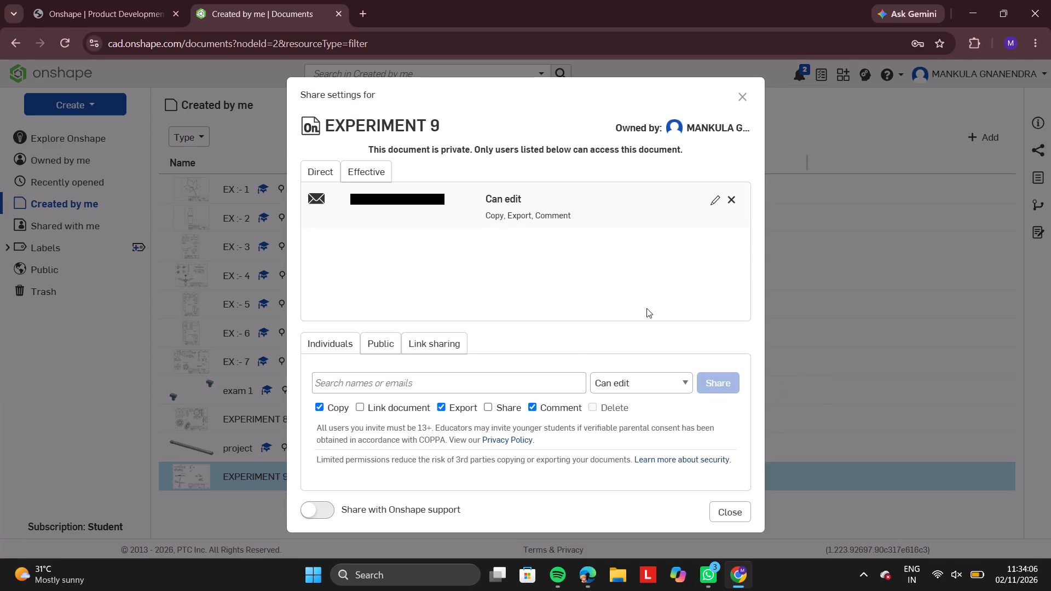
click(731, 198)
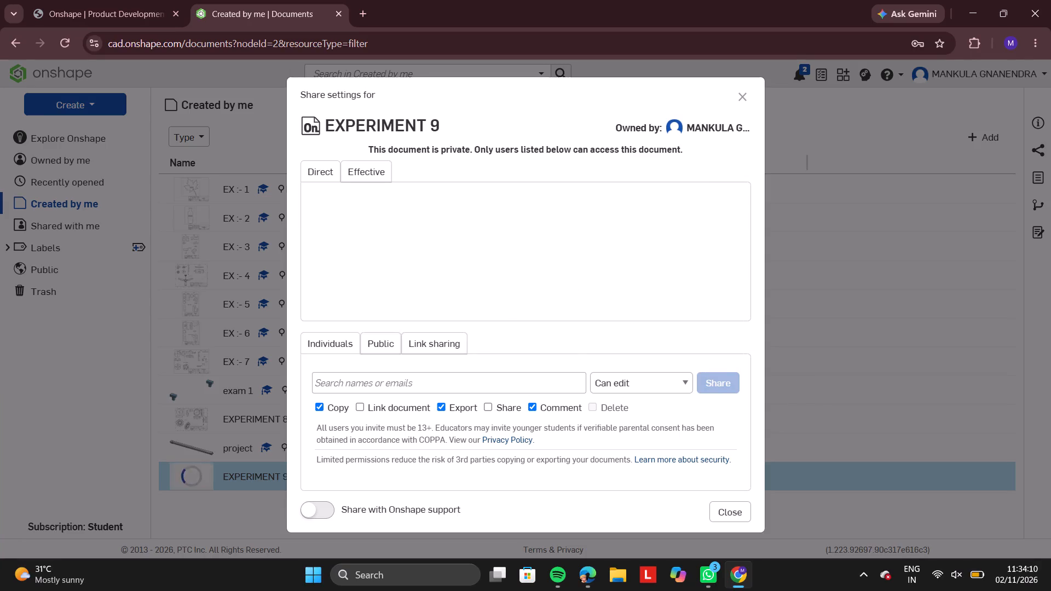
Share document EXPERIMENT 9 with the third and fourth suggested contacts, giving both Can edit permission, and close its share settings.
click(417, 387)
click(339, 453)
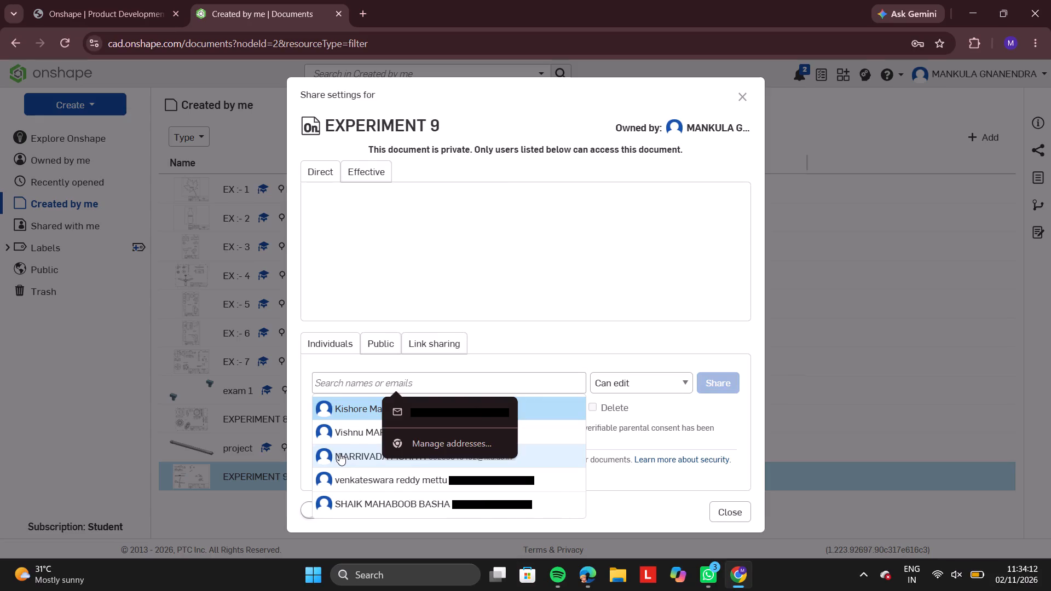
click(339, 453)
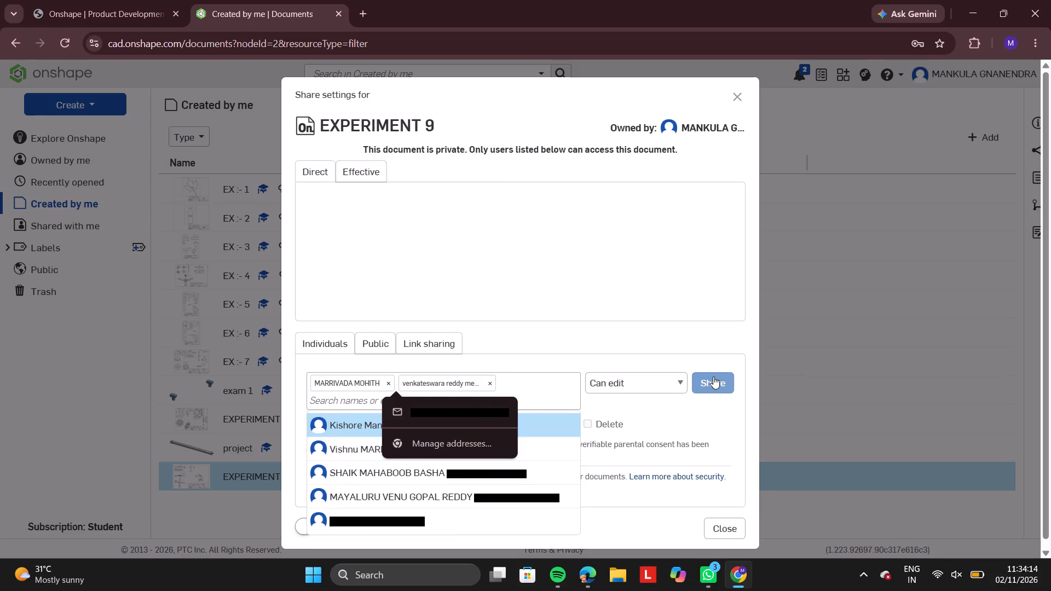
click(713, 376)
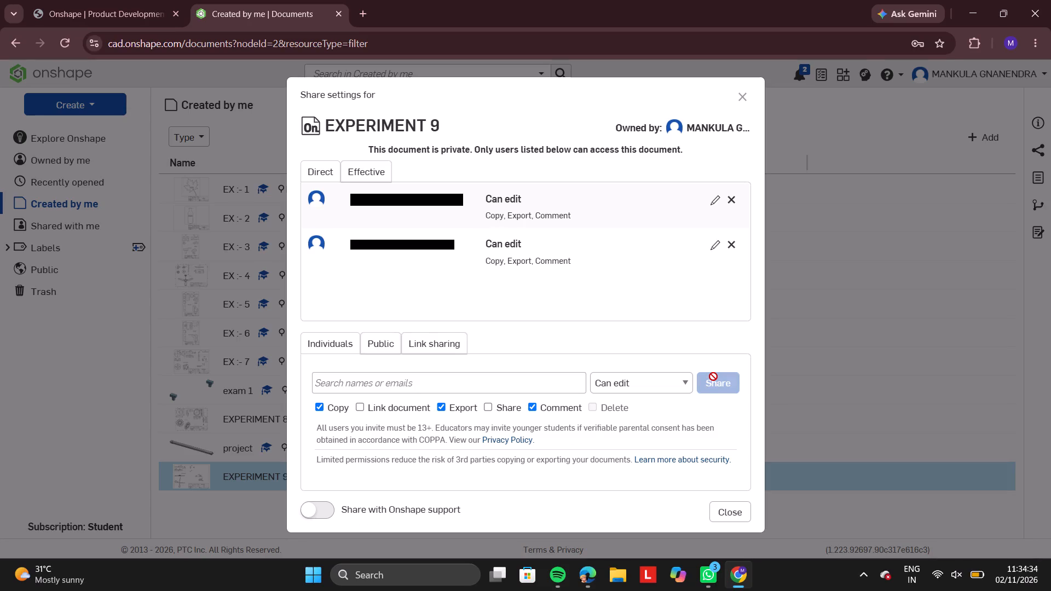
click(742, 97)
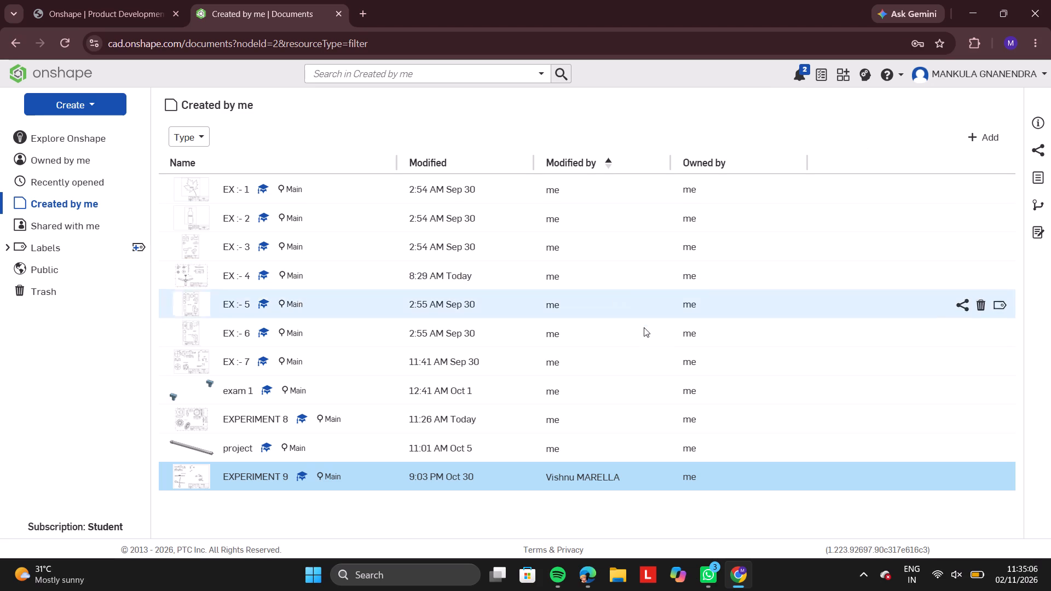
Look through the Shared with me and Public document lists, ending on Shared with me.
click(76, 230)
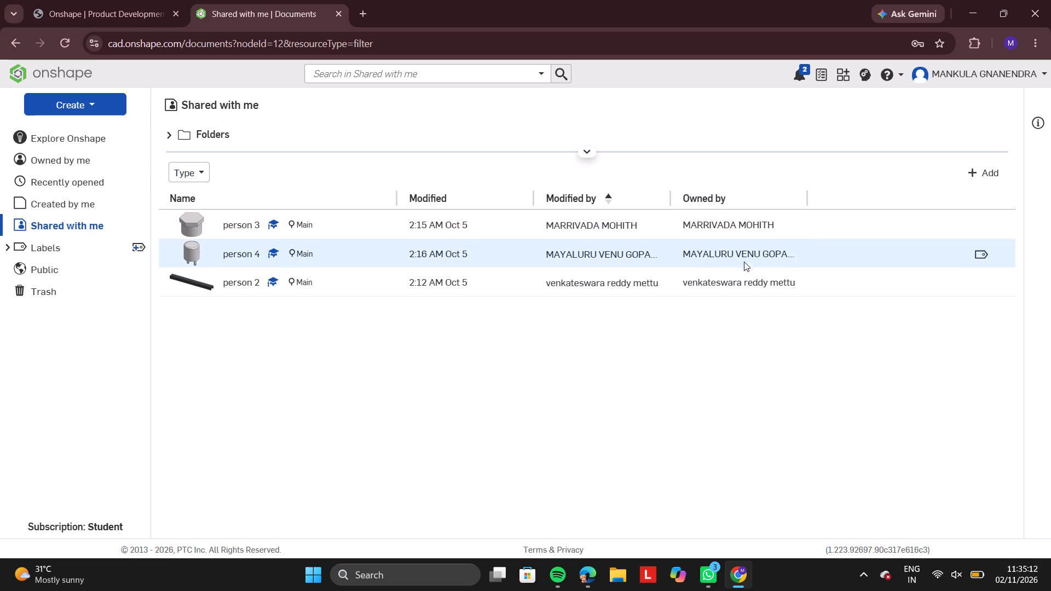
click(47, 277)
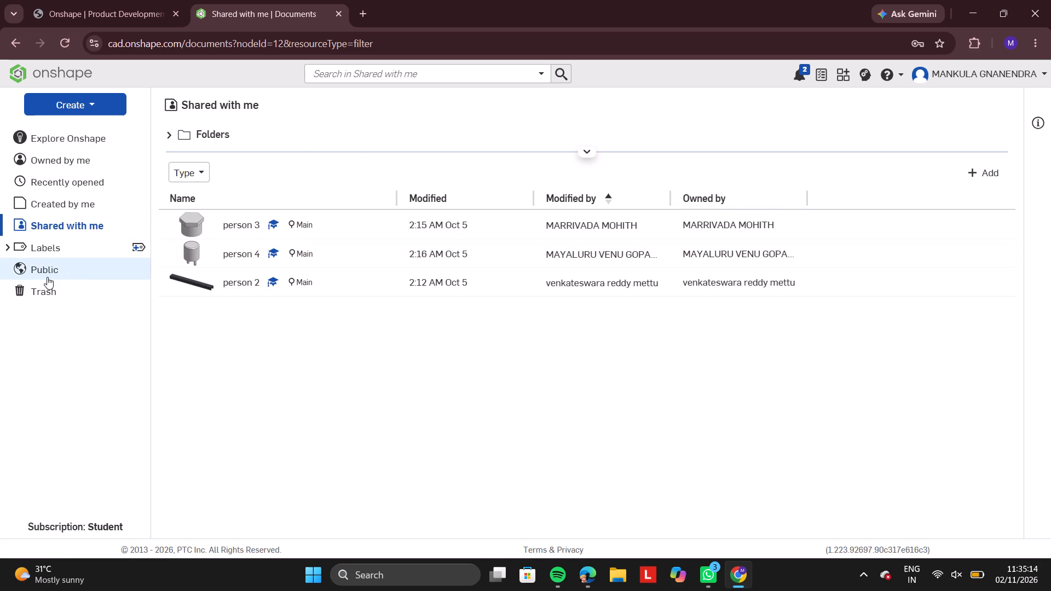
click(72, 225)
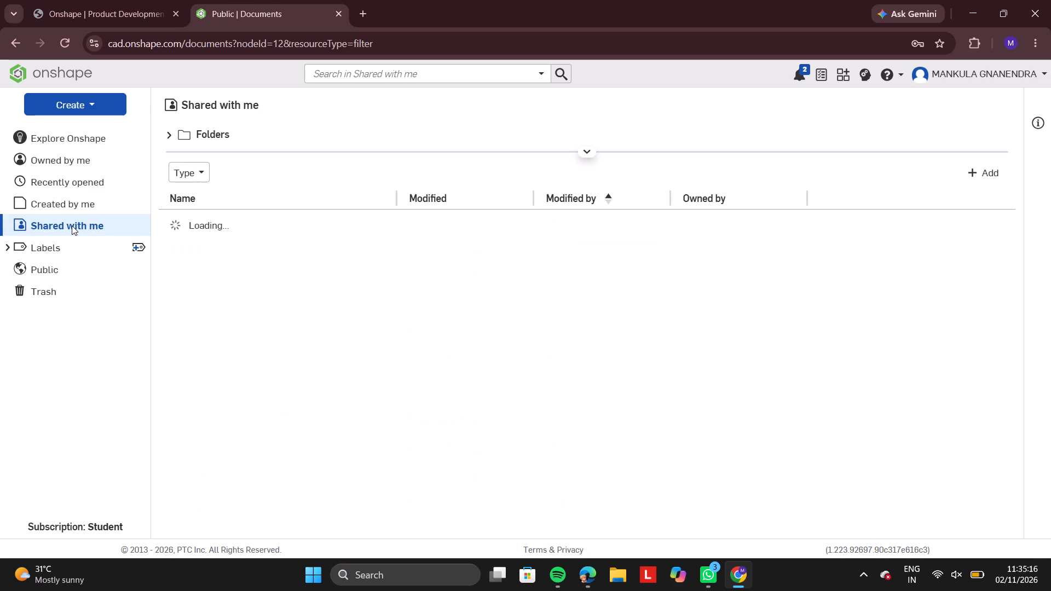
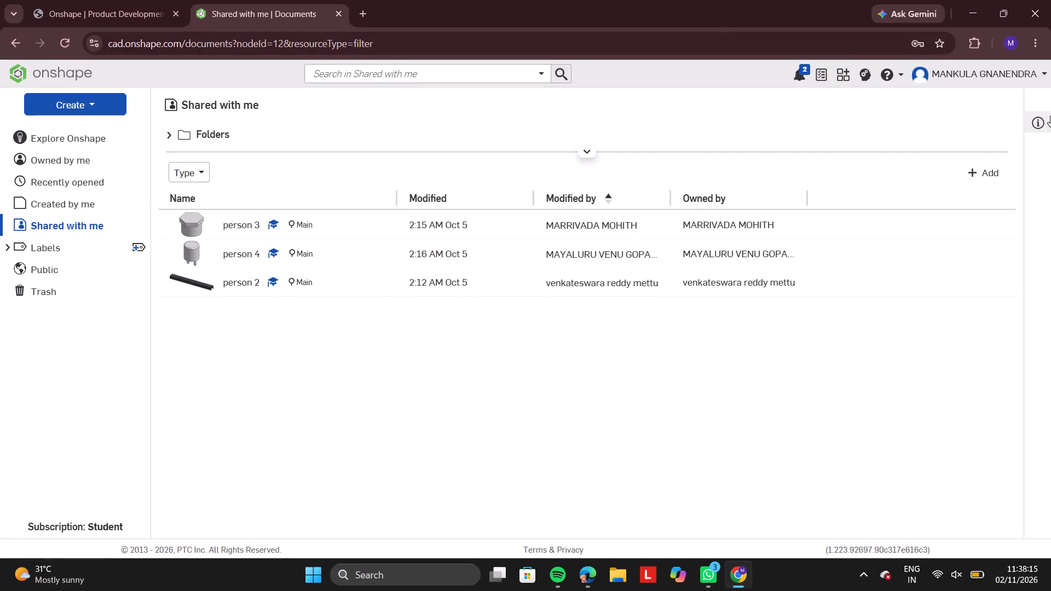
Open the account options of the signed-in user.
click(1046, 71)
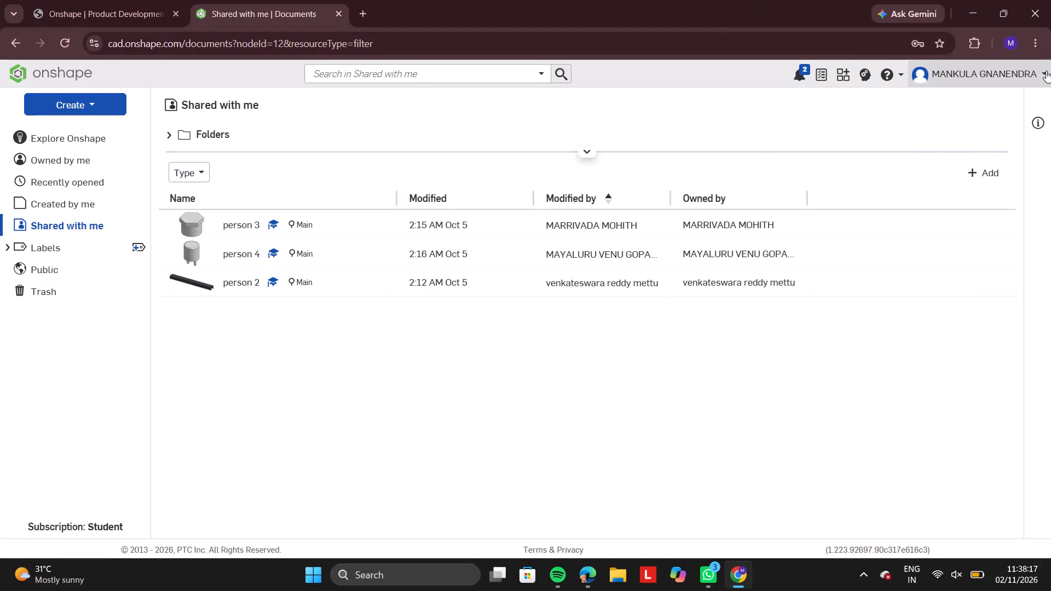
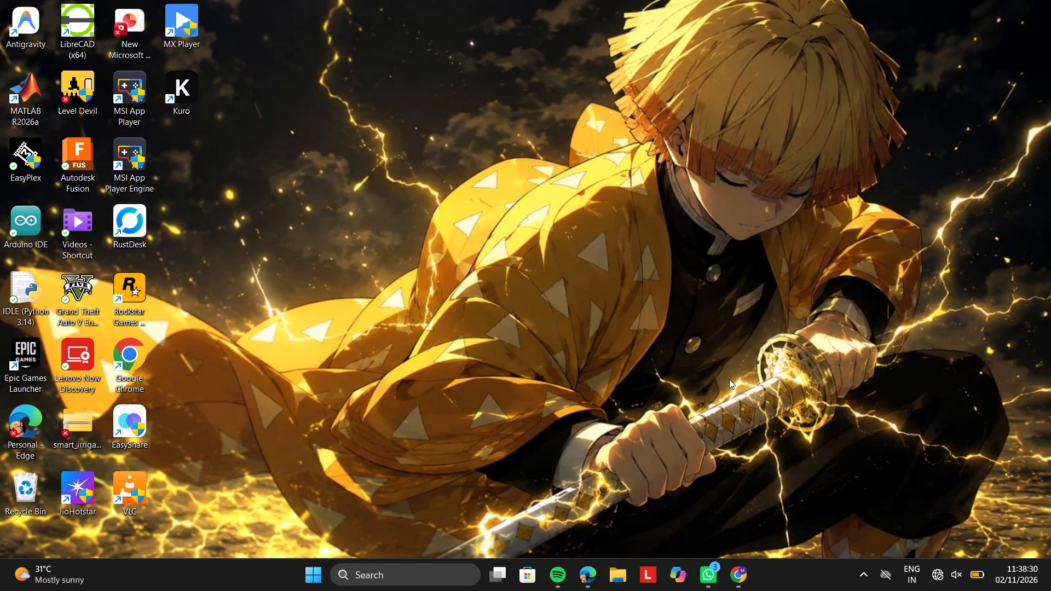
Bring up the Shut Down Windows dialog from the desktop.
key(alt+F4)
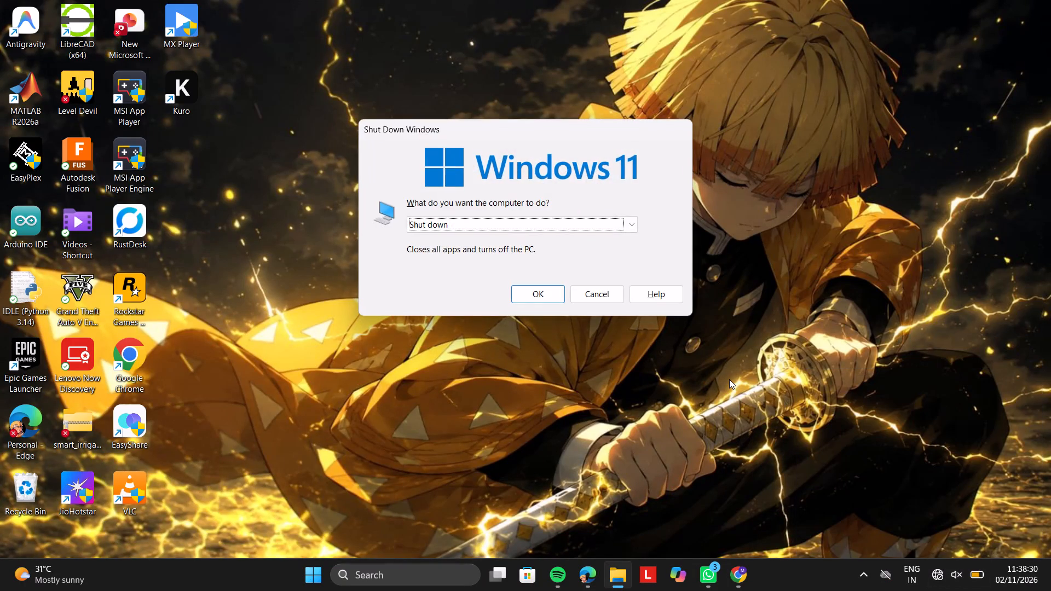